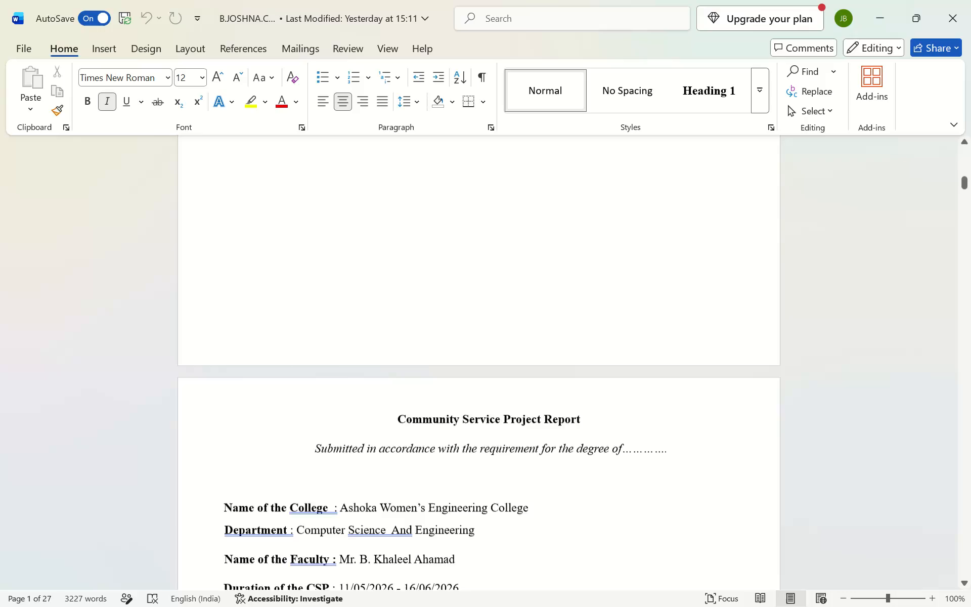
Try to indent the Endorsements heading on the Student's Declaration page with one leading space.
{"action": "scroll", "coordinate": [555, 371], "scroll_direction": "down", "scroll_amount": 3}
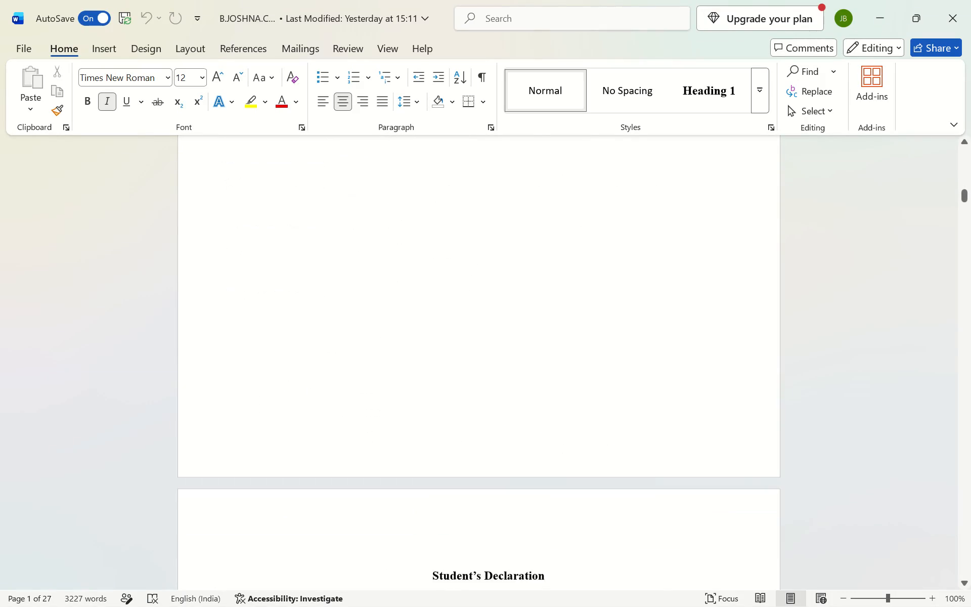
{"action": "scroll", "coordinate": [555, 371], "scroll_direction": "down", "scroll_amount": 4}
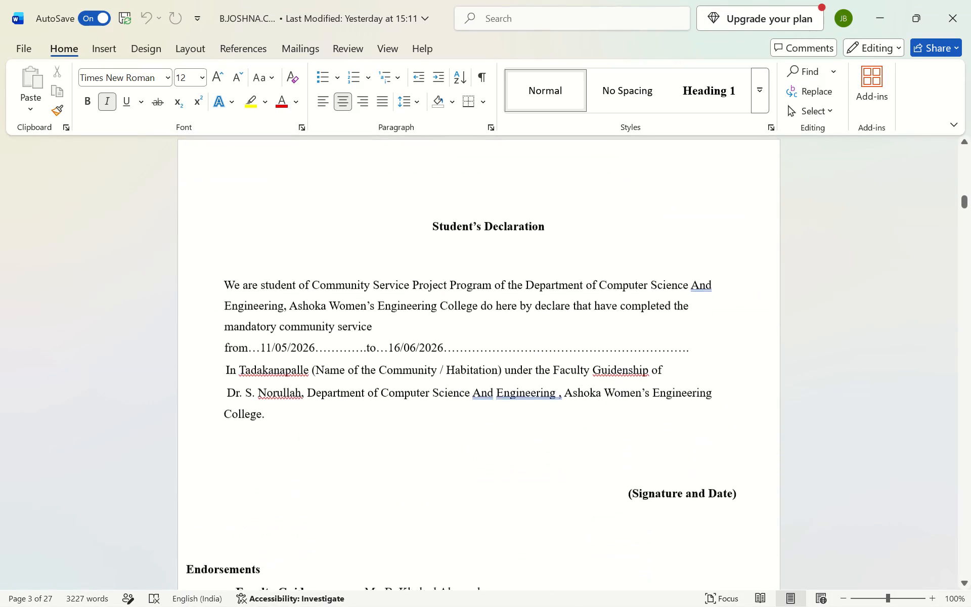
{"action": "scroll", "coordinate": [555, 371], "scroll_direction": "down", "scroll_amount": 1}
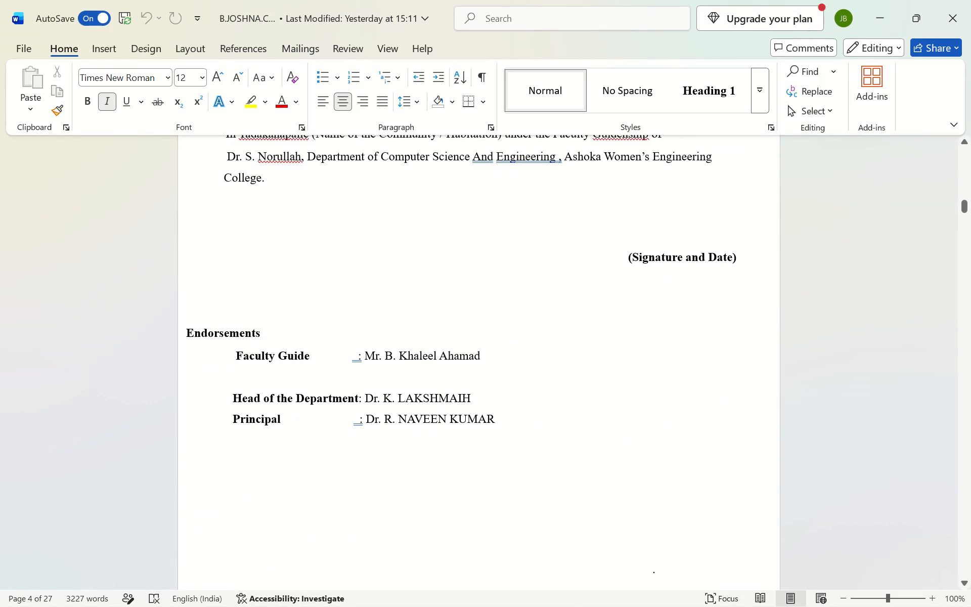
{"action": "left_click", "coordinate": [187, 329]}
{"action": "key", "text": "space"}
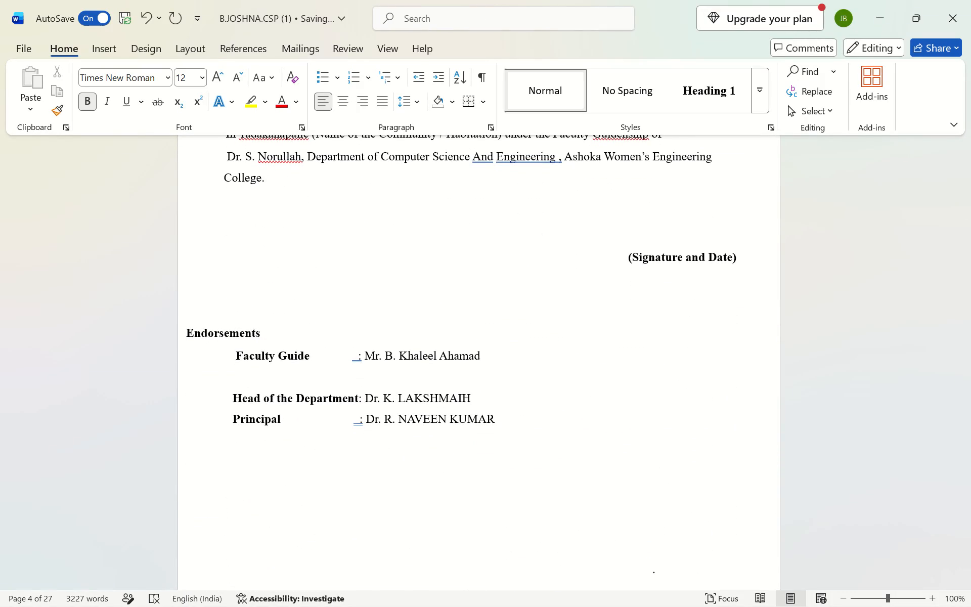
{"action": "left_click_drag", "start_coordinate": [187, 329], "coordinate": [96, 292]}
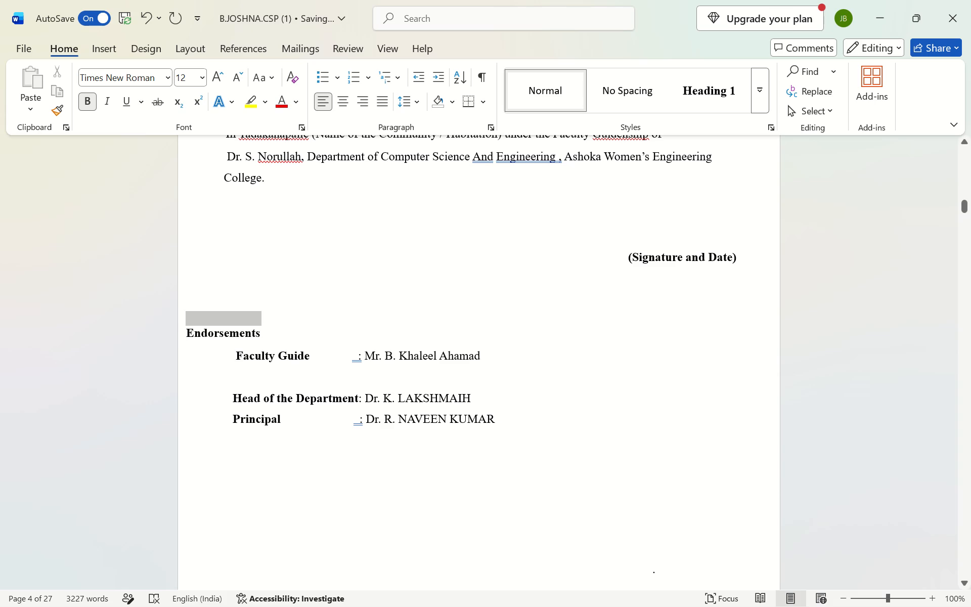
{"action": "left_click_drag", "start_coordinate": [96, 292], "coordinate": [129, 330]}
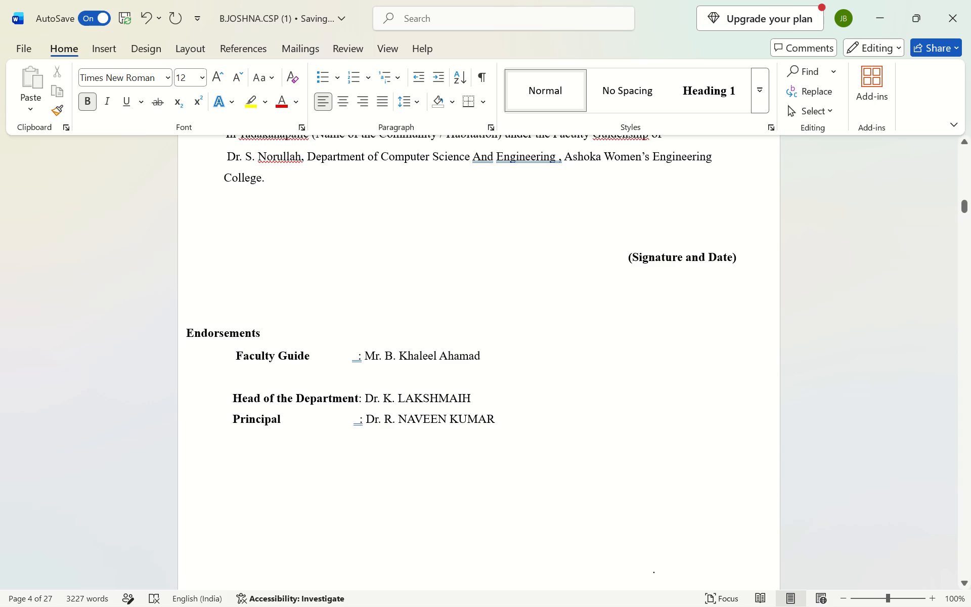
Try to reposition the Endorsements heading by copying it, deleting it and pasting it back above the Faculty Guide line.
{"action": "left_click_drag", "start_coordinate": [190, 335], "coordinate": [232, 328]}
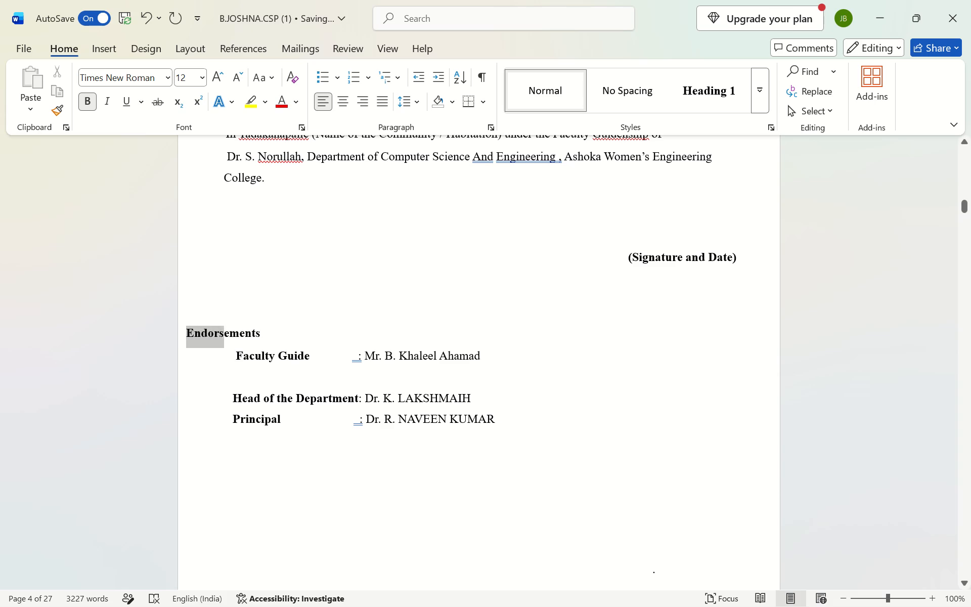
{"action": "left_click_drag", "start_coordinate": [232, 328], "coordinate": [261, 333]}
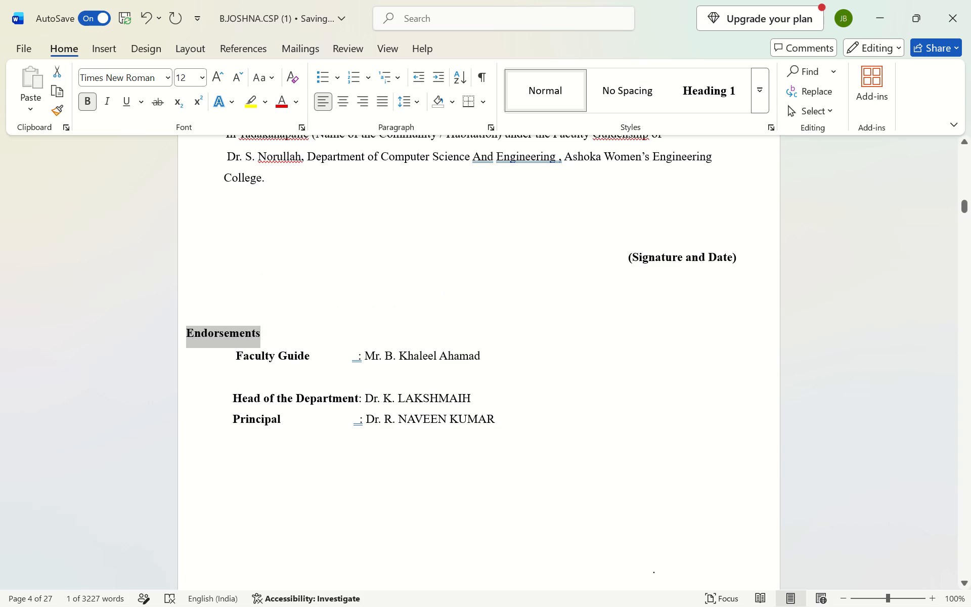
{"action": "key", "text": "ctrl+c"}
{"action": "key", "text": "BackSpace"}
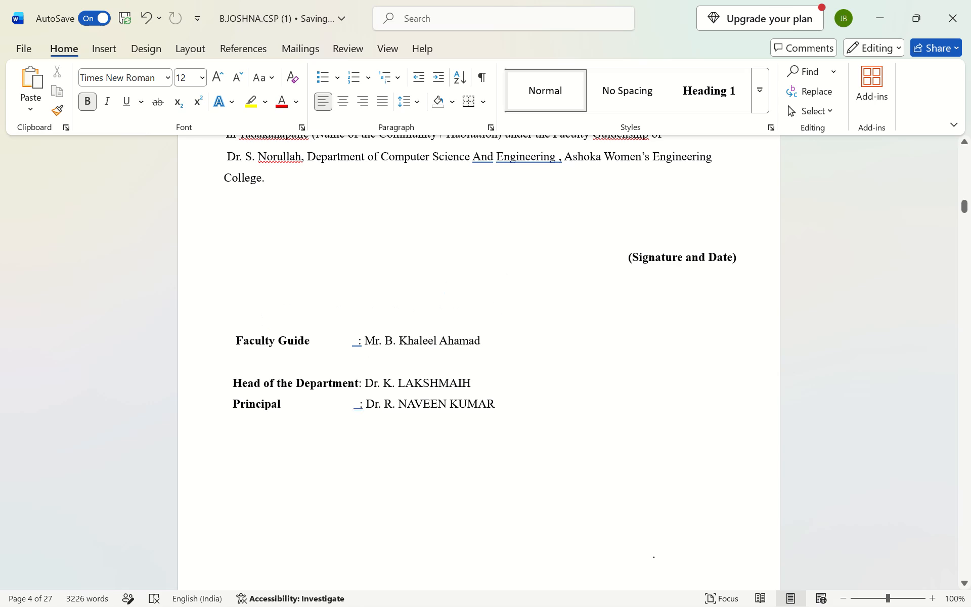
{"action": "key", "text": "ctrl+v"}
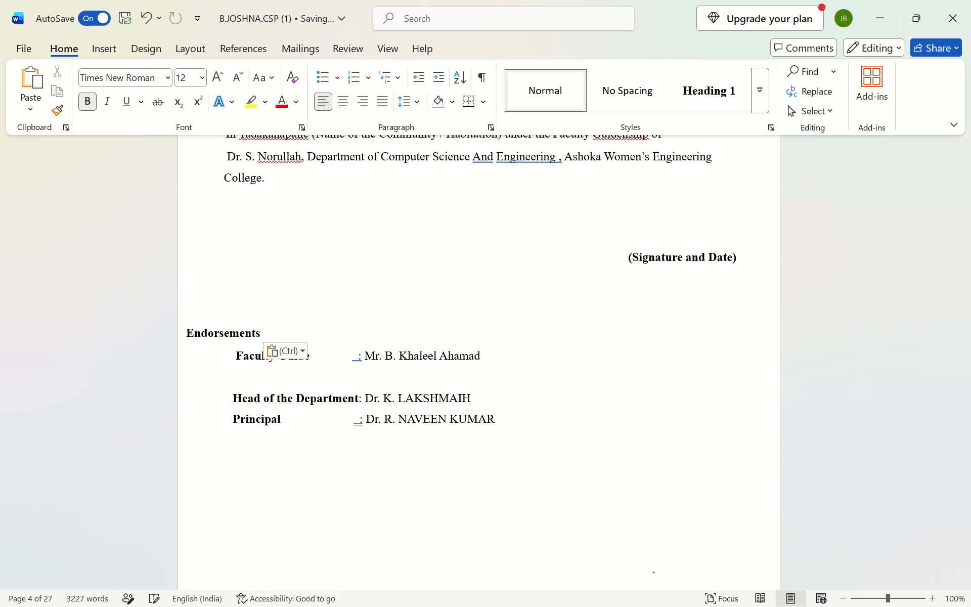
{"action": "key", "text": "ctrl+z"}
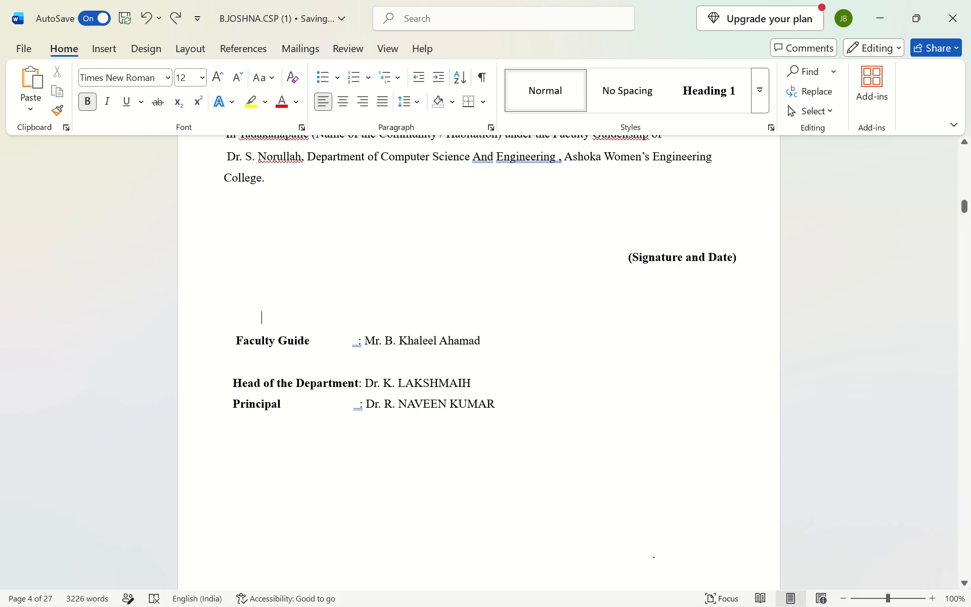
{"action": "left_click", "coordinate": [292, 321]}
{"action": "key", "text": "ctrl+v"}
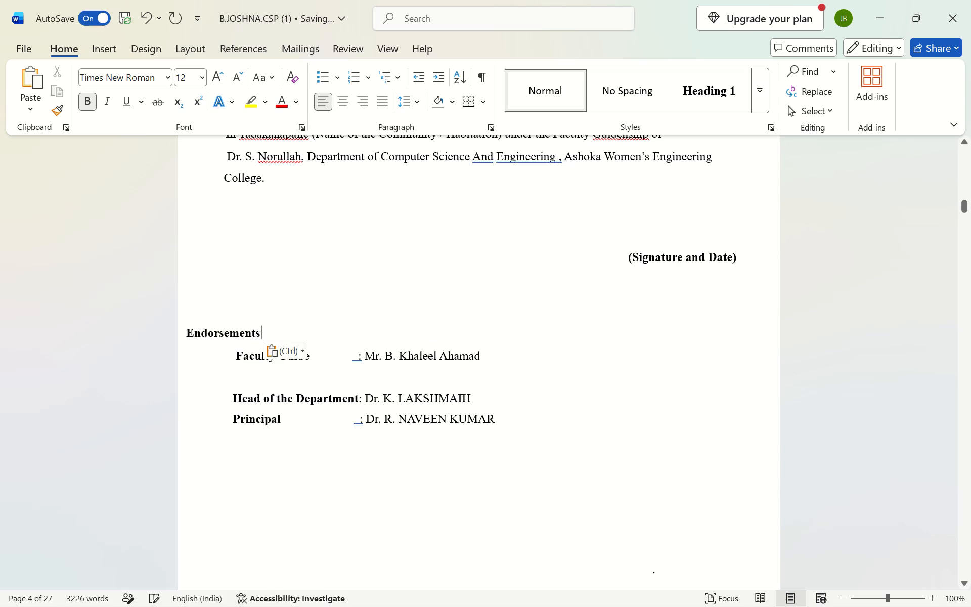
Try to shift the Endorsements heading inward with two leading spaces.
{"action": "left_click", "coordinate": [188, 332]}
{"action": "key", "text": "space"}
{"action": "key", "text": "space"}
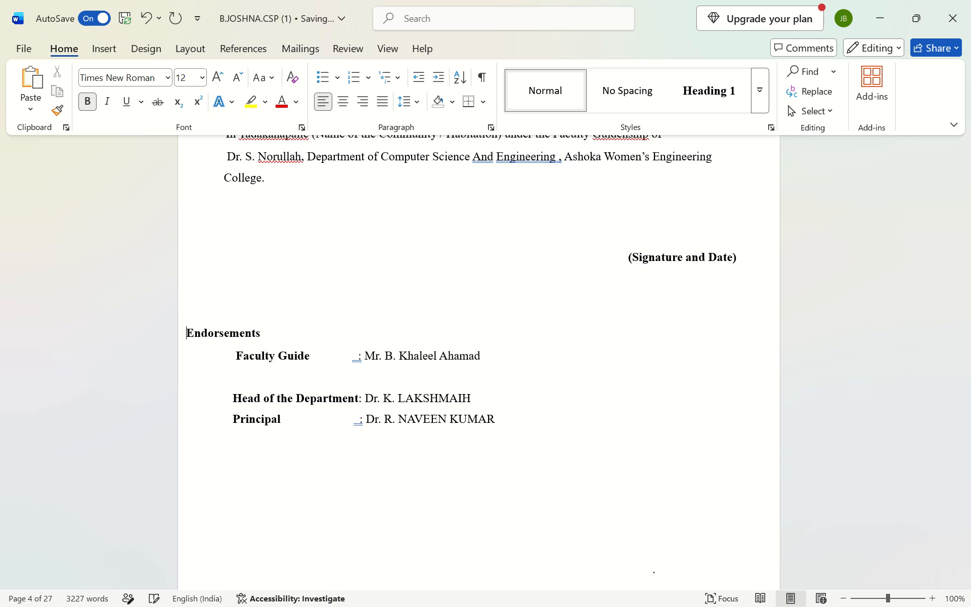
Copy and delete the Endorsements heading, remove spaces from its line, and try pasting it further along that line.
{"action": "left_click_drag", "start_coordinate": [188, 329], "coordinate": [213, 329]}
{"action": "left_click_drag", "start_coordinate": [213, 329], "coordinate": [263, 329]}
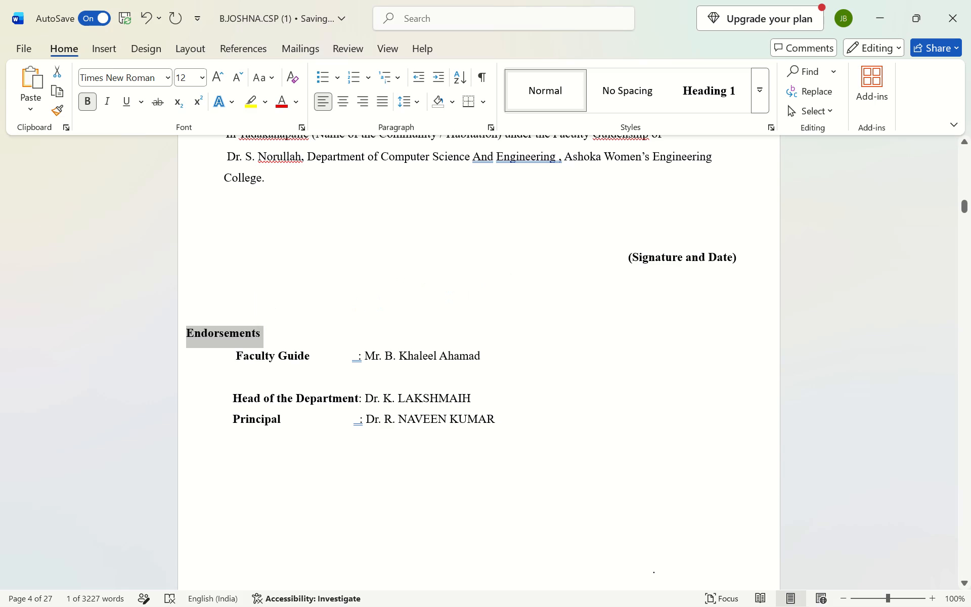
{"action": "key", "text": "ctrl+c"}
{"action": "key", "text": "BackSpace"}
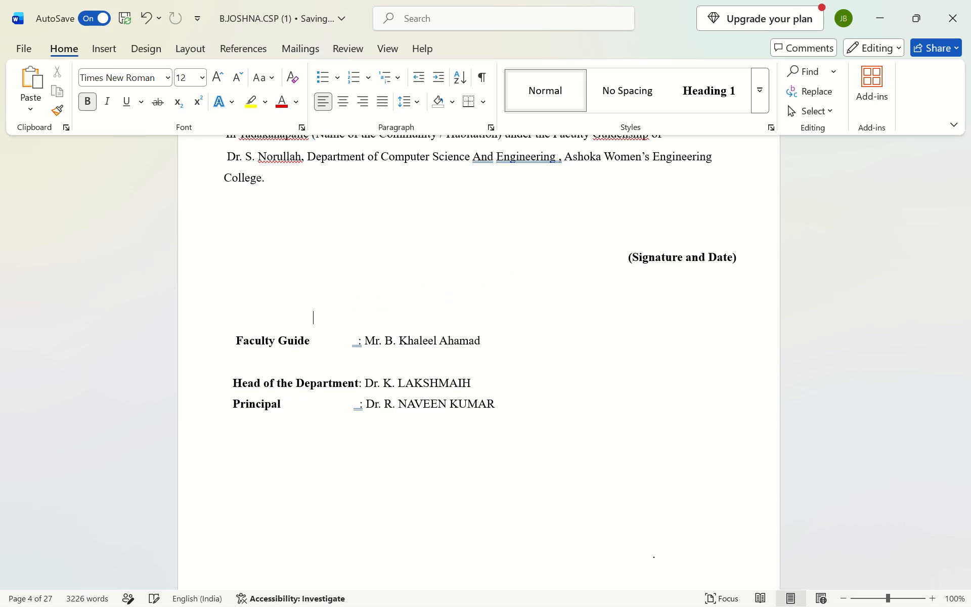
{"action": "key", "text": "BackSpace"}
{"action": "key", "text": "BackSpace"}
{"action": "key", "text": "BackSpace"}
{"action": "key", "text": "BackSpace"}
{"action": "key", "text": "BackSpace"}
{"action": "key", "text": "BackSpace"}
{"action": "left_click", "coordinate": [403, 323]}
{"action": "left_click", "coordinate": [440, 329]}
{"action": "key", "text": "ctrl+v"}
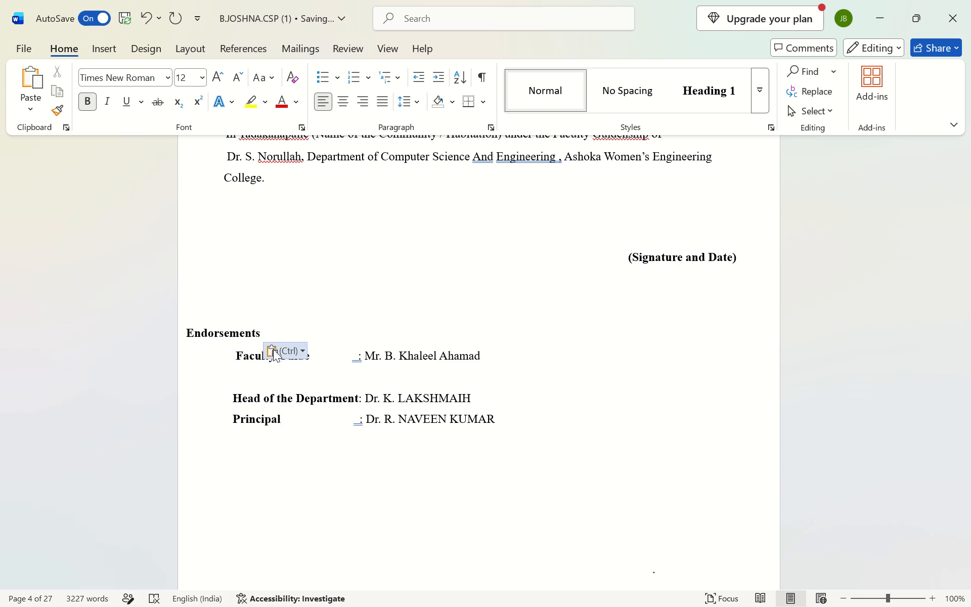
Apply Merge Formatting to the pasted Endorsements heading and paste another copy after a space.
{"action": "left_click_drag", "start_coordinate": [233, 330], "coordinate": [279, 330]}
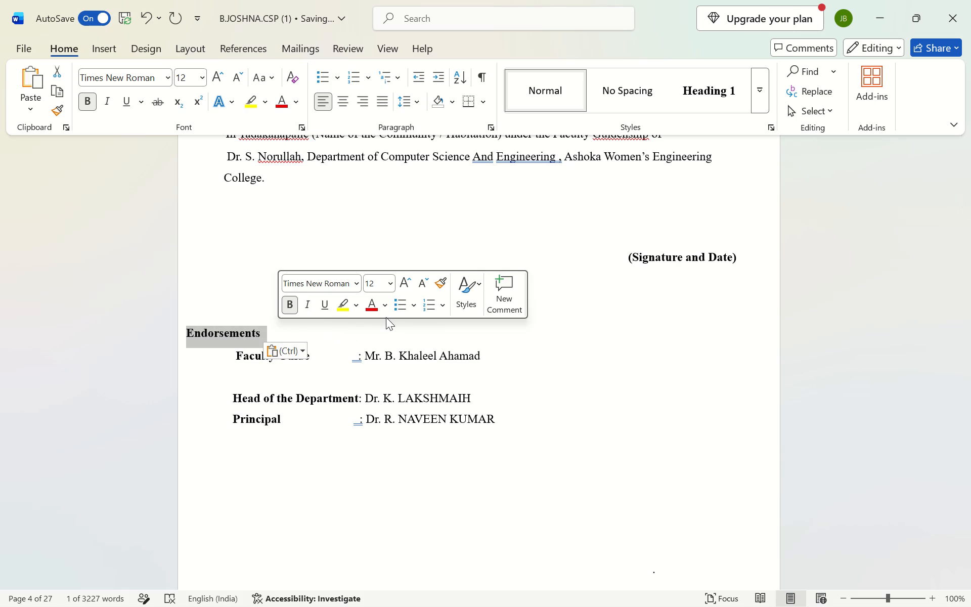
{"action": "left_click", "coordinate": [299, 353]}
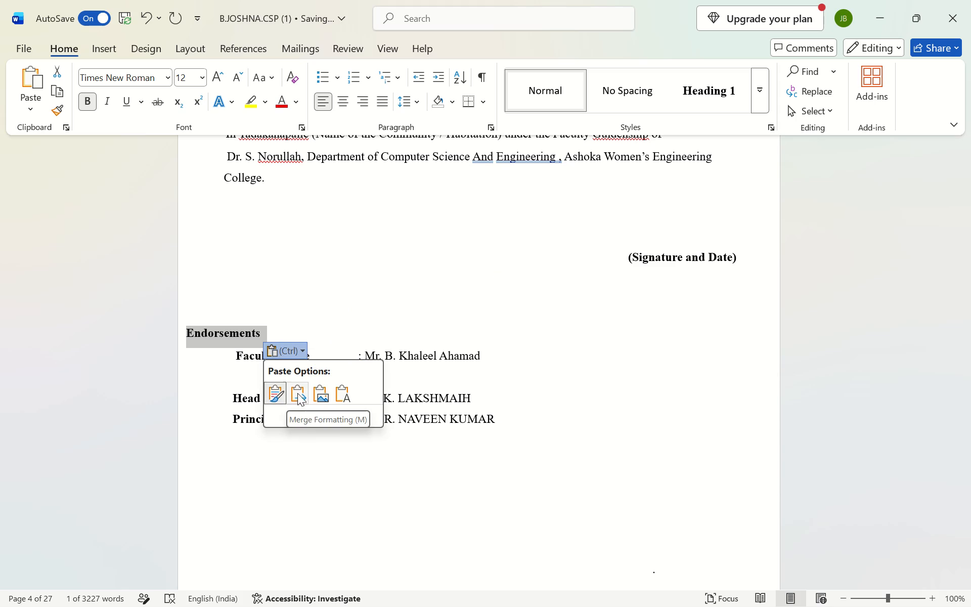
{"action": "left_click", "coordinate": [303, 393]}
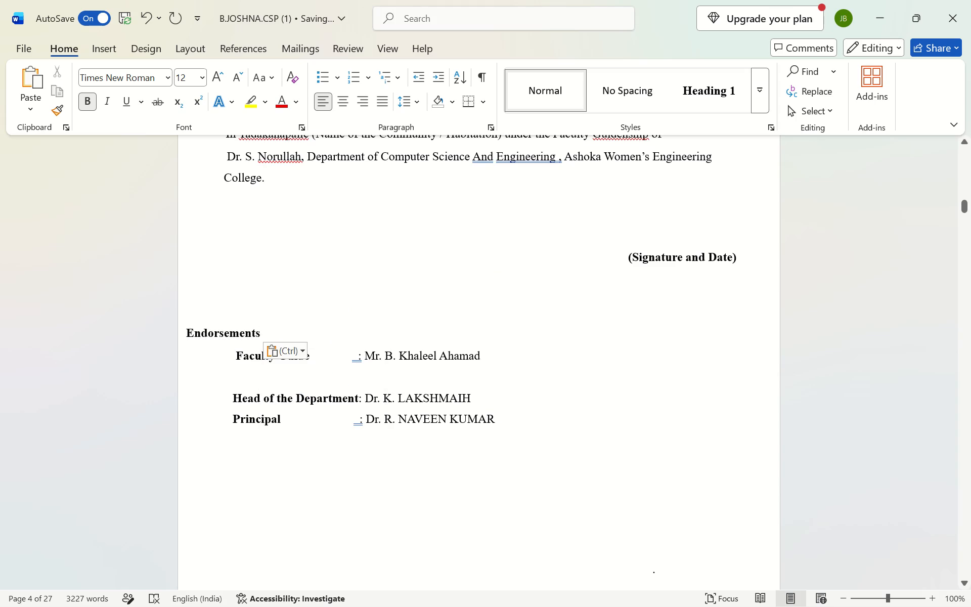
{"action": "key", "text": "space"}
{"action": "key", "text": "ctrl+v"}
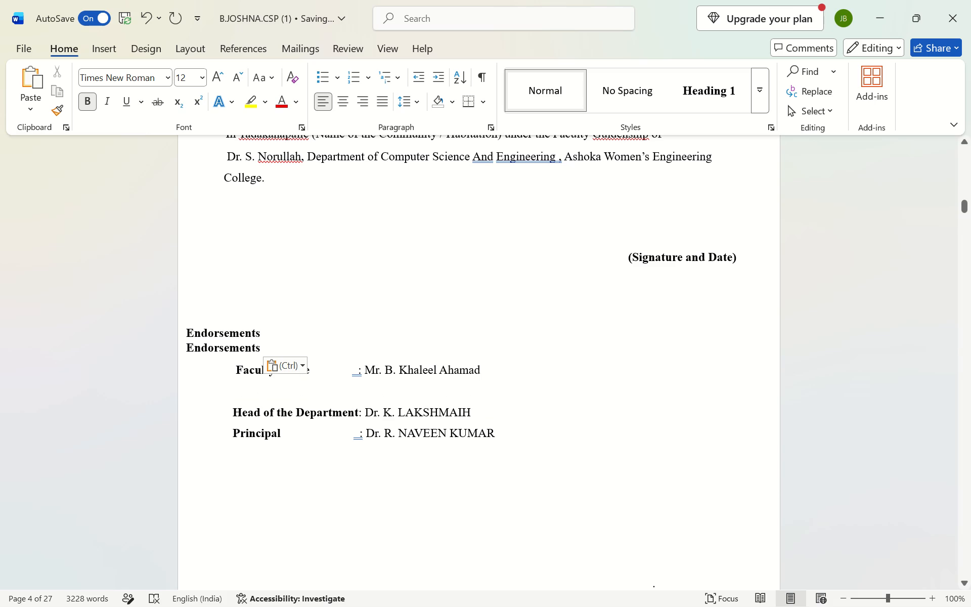
Delete both copies of the Endorsements heading above the Faculty Guide line.
{"action": "left_click_drag", "start_coordinate": [187, 333], "coordinate": [263, 352]}
{"action": "key", "text": "BackSpace"}
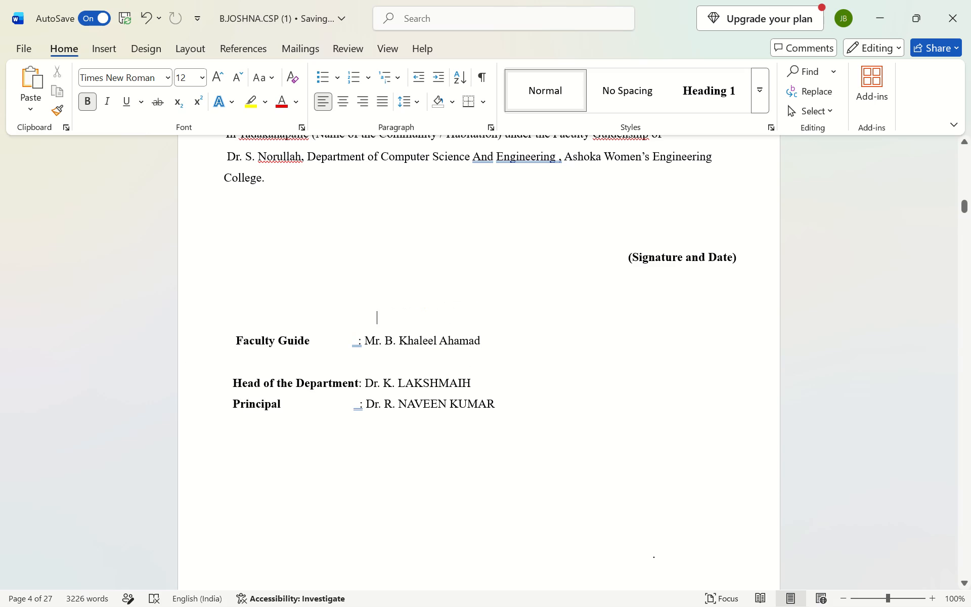
Insert a new empty line directly above the Faculty Guide line.
{"action": "scroll", "coordinate": [238, 298], "scroll_direction": "up", "scroll_amount": 1}
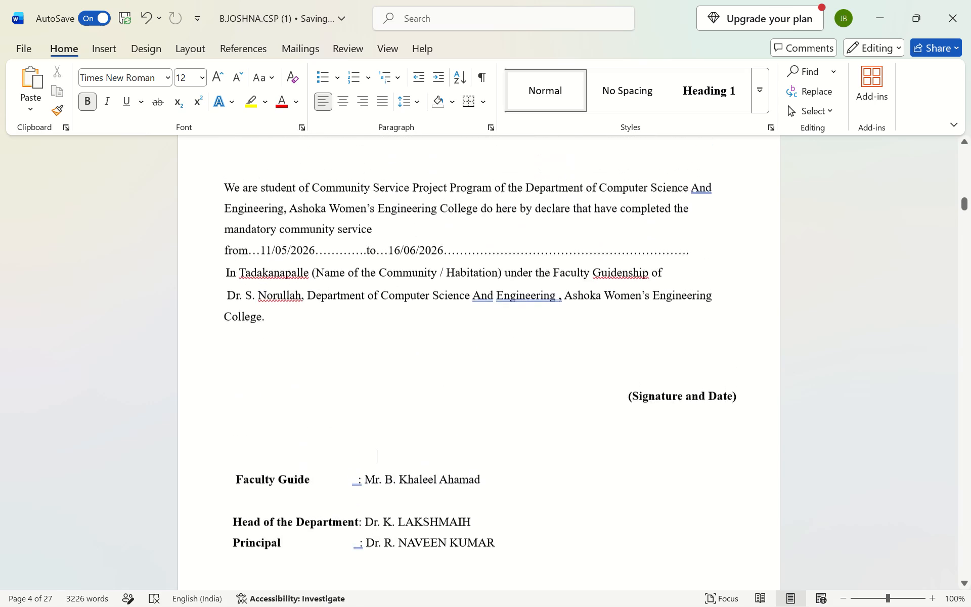
{"action": "scroll", "coordinate": [238, 298], "scroll_direction": "up", "scroll_amount": 1}
{"action": "right_click", "coordinate": [238, 298]}
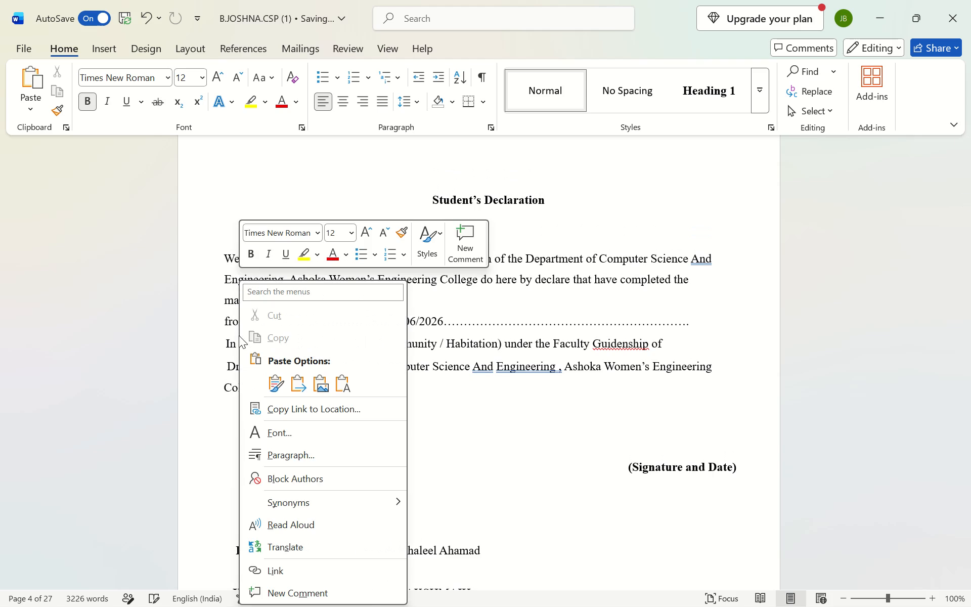
{"action": "left_click", "coordinate": [212, 326]}
{"action": "left_click", "coordinate": [395, 513]}
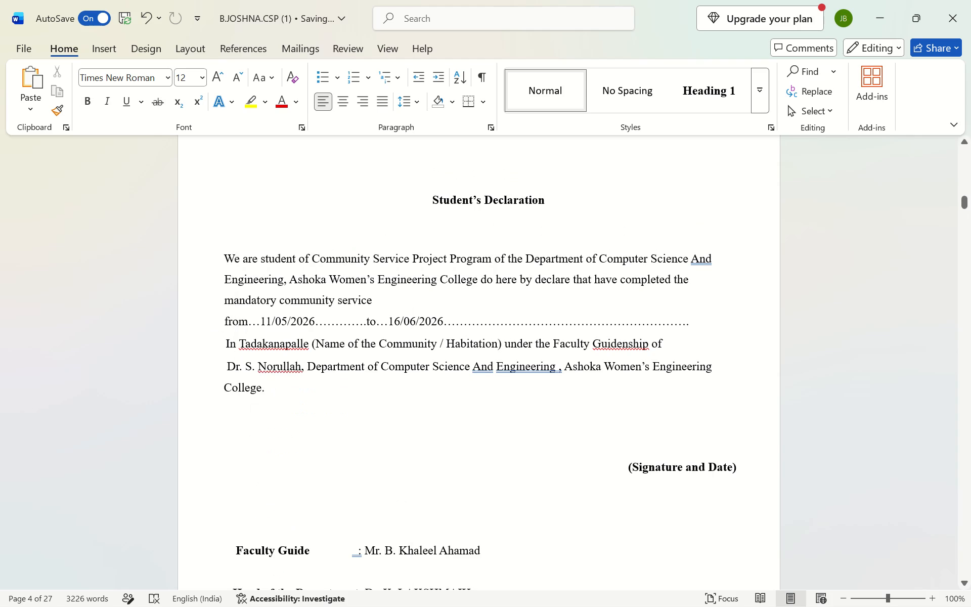
{"action": "left_click_drag", "start_coordinate": [237, 538], "coordinate": [262, 532]}
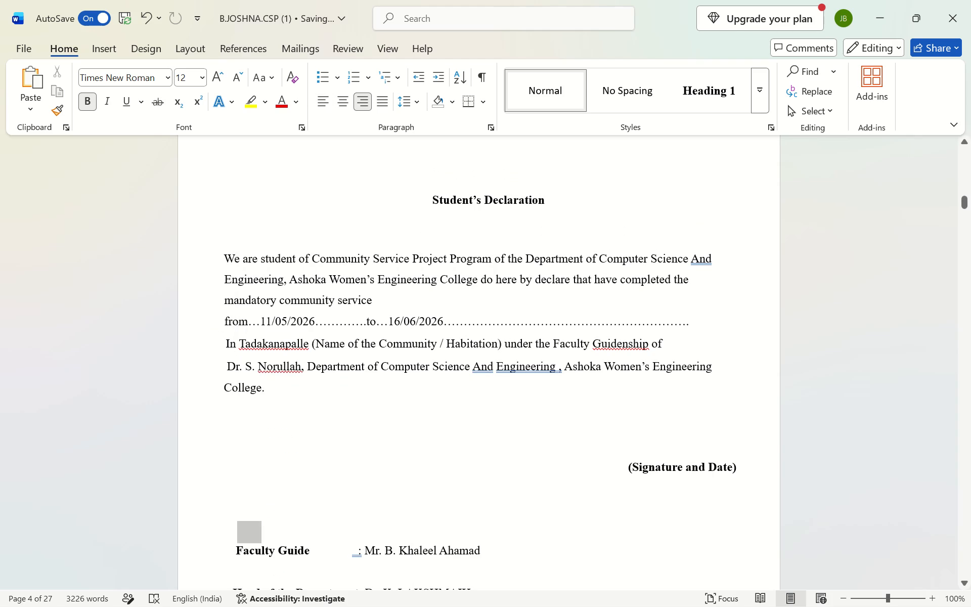
{"action": "left_click_drag", "start_coordinate": [262, 532], "coordinate": [408, 531]}
{"action": "left_click", "coordinate": [408, 531]}
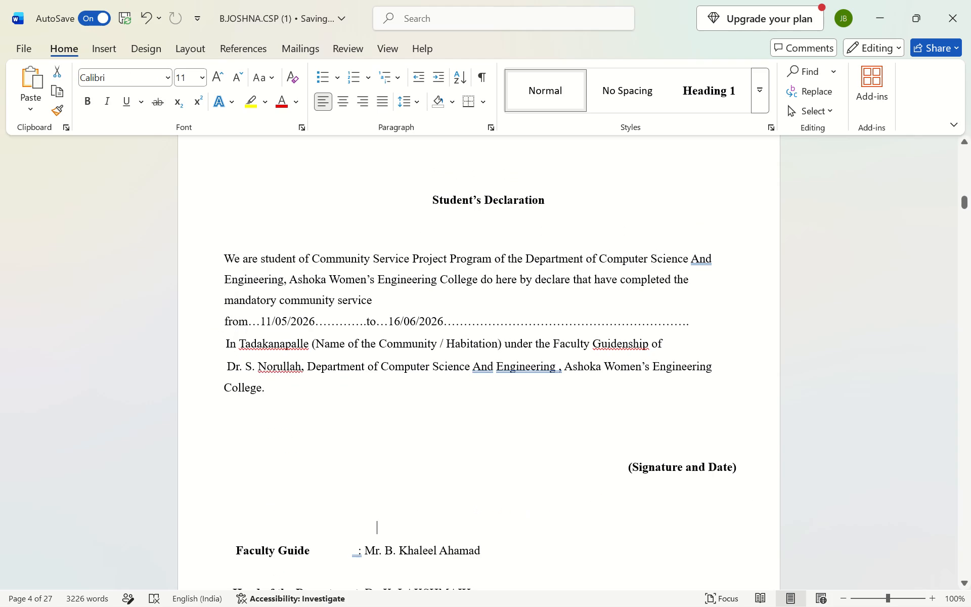
{"action": "key", "text": "Return"}
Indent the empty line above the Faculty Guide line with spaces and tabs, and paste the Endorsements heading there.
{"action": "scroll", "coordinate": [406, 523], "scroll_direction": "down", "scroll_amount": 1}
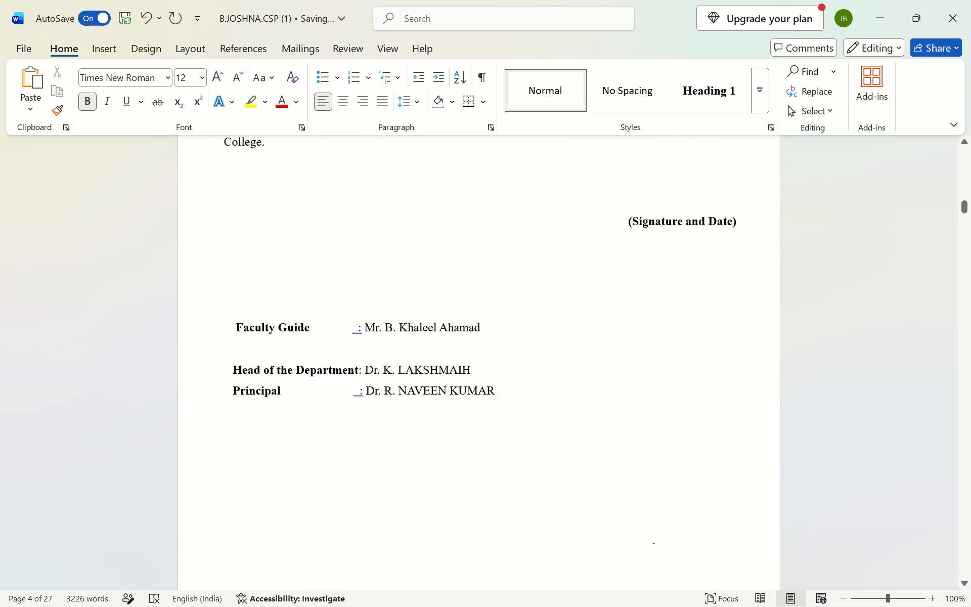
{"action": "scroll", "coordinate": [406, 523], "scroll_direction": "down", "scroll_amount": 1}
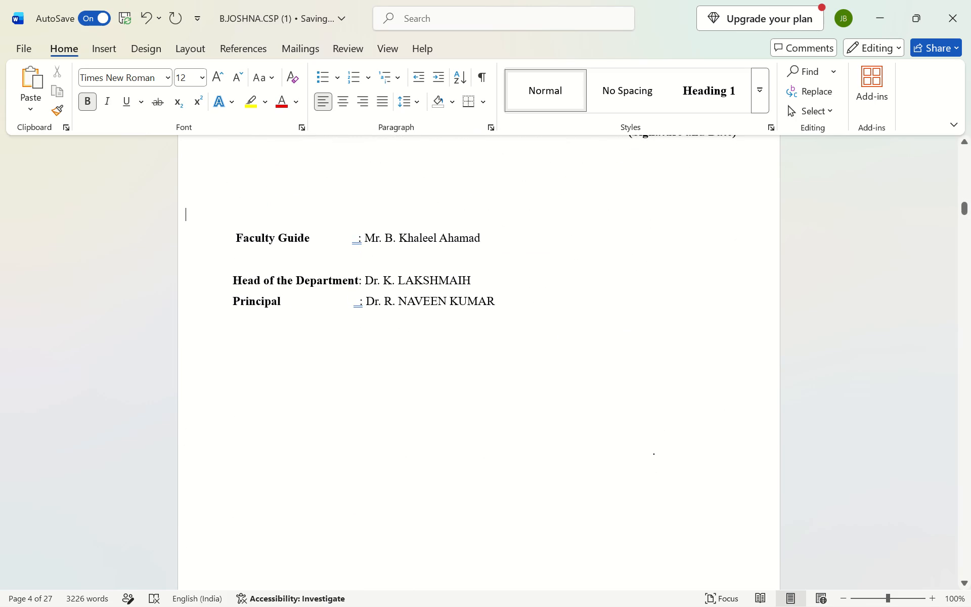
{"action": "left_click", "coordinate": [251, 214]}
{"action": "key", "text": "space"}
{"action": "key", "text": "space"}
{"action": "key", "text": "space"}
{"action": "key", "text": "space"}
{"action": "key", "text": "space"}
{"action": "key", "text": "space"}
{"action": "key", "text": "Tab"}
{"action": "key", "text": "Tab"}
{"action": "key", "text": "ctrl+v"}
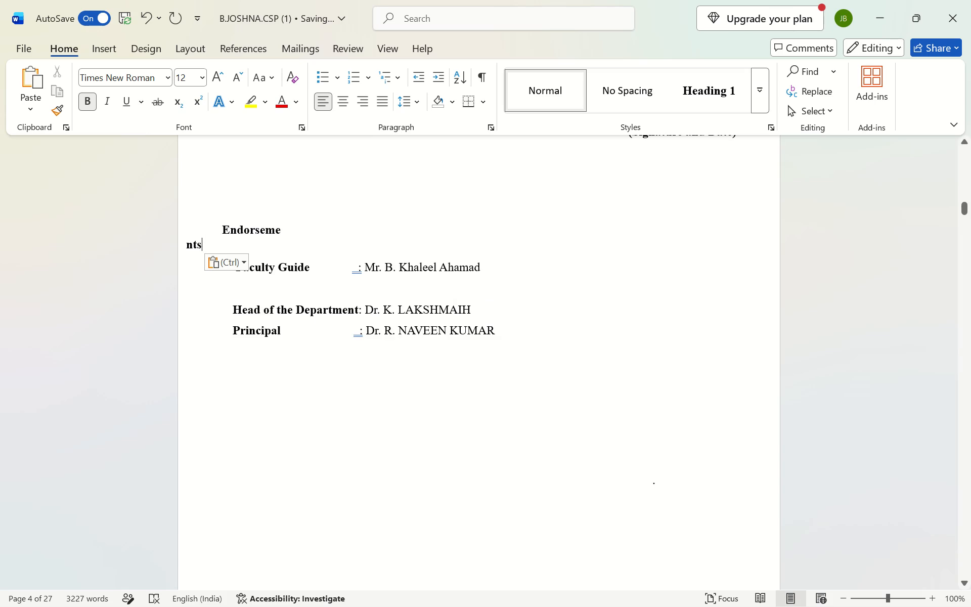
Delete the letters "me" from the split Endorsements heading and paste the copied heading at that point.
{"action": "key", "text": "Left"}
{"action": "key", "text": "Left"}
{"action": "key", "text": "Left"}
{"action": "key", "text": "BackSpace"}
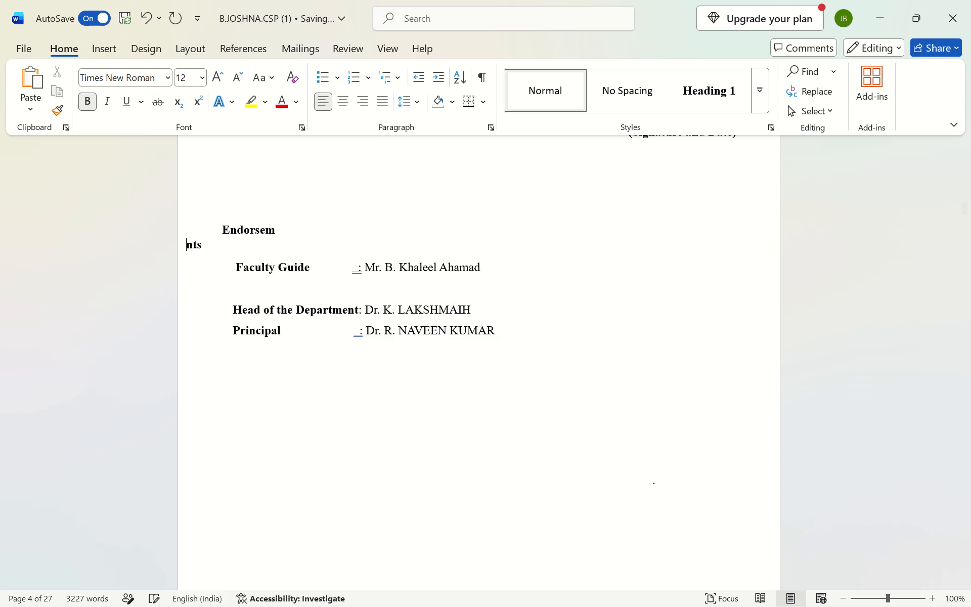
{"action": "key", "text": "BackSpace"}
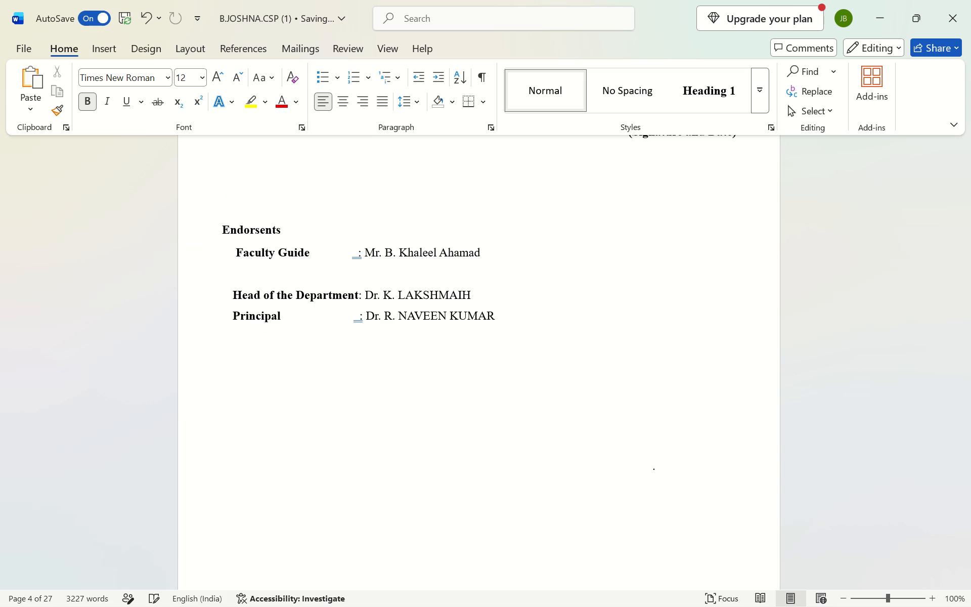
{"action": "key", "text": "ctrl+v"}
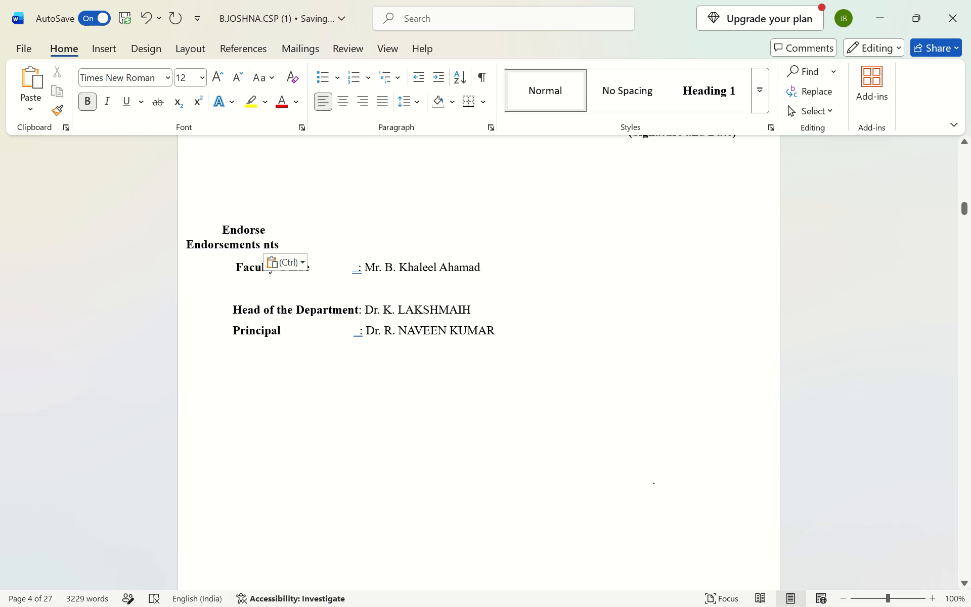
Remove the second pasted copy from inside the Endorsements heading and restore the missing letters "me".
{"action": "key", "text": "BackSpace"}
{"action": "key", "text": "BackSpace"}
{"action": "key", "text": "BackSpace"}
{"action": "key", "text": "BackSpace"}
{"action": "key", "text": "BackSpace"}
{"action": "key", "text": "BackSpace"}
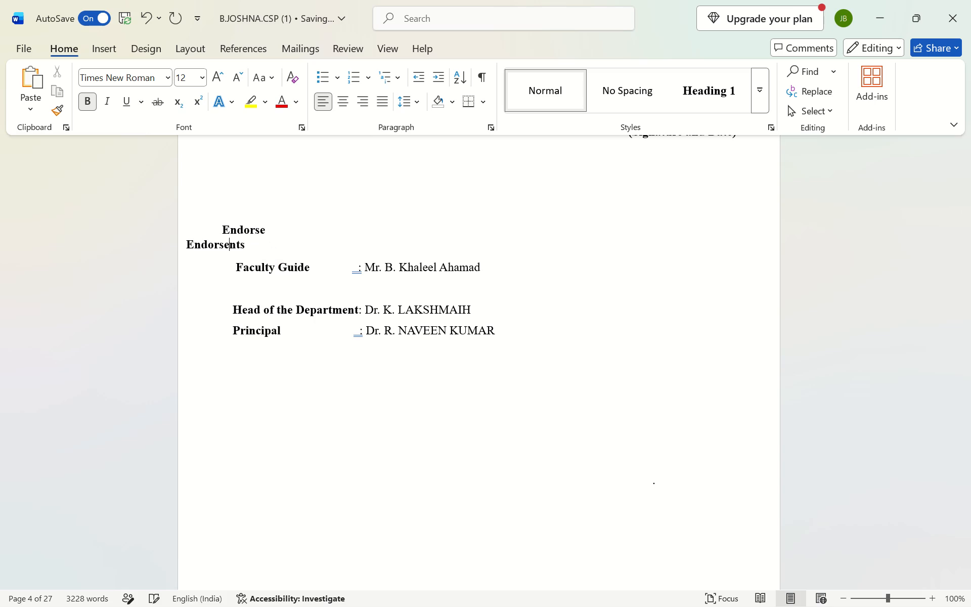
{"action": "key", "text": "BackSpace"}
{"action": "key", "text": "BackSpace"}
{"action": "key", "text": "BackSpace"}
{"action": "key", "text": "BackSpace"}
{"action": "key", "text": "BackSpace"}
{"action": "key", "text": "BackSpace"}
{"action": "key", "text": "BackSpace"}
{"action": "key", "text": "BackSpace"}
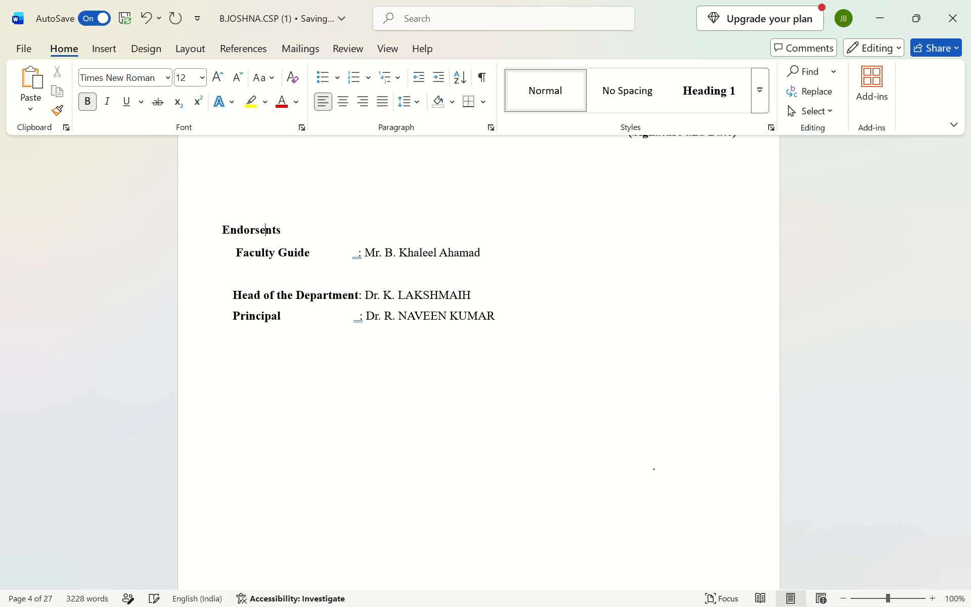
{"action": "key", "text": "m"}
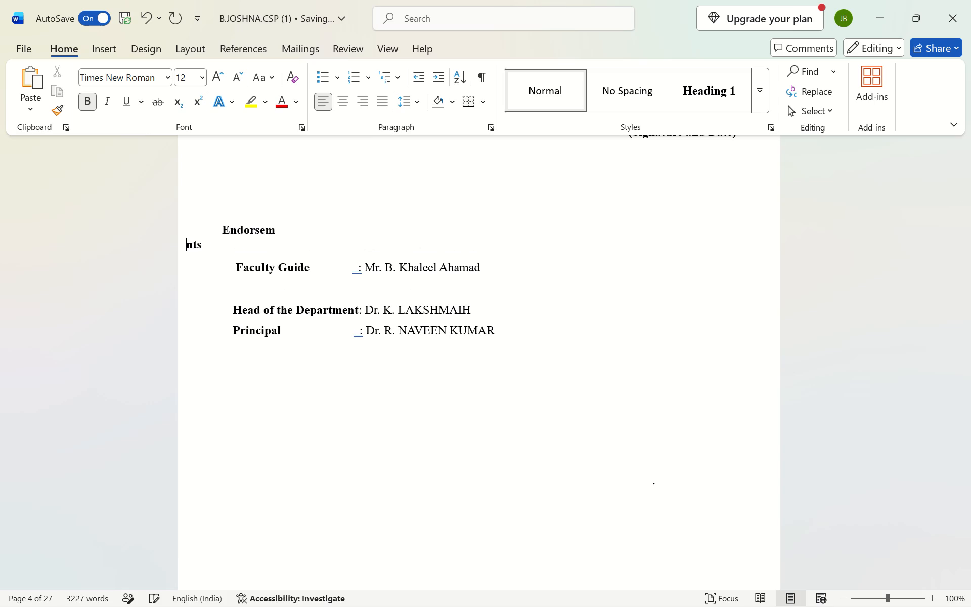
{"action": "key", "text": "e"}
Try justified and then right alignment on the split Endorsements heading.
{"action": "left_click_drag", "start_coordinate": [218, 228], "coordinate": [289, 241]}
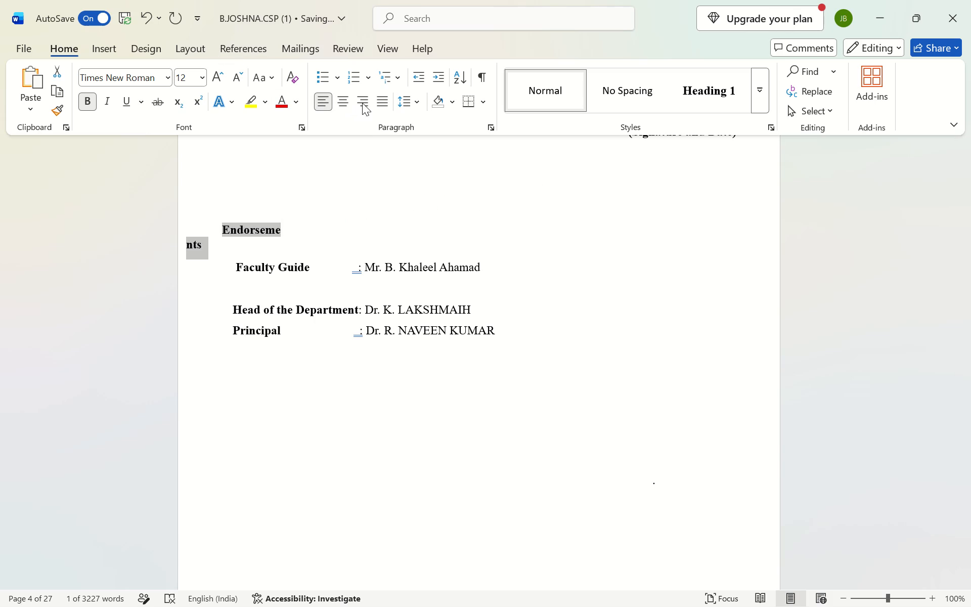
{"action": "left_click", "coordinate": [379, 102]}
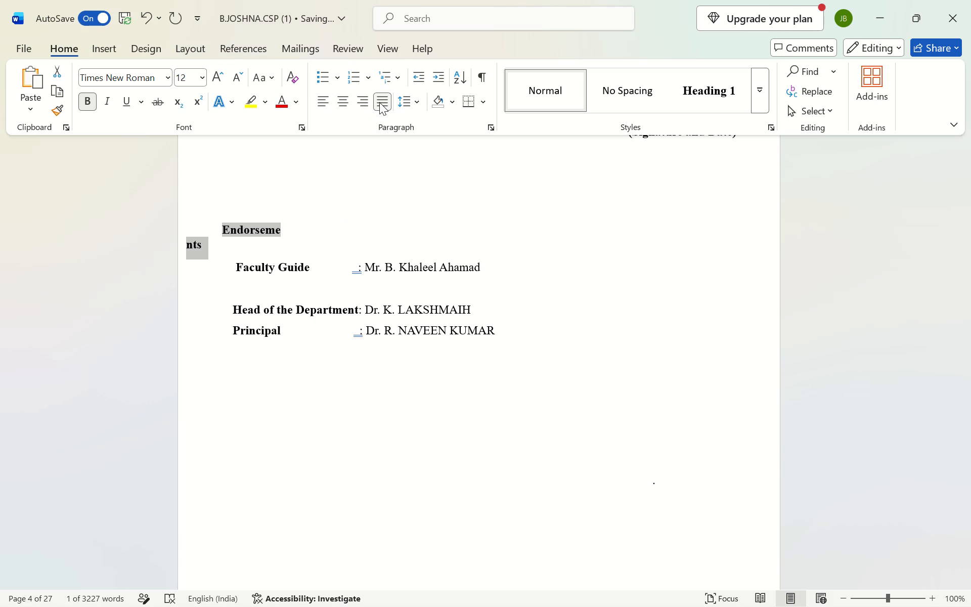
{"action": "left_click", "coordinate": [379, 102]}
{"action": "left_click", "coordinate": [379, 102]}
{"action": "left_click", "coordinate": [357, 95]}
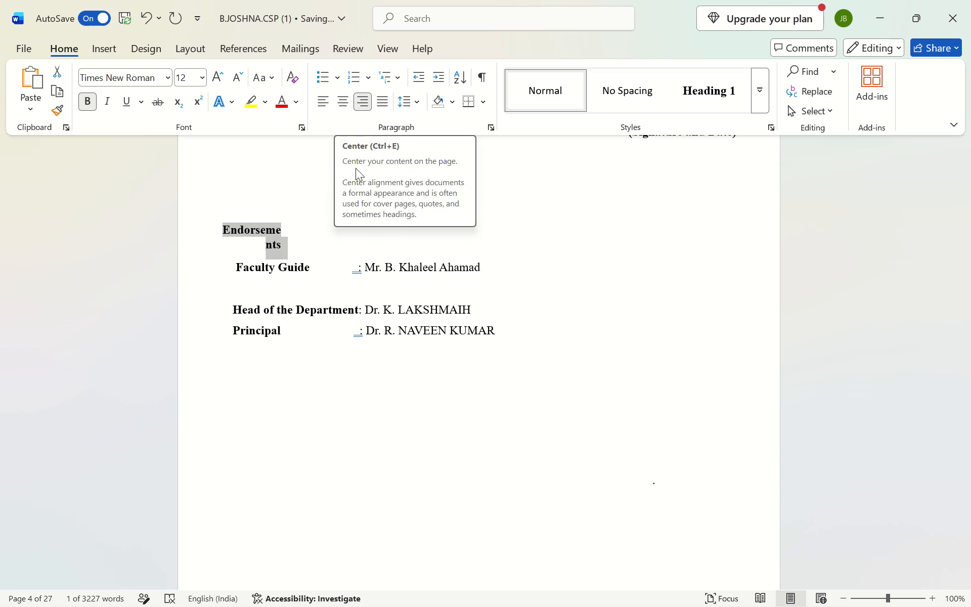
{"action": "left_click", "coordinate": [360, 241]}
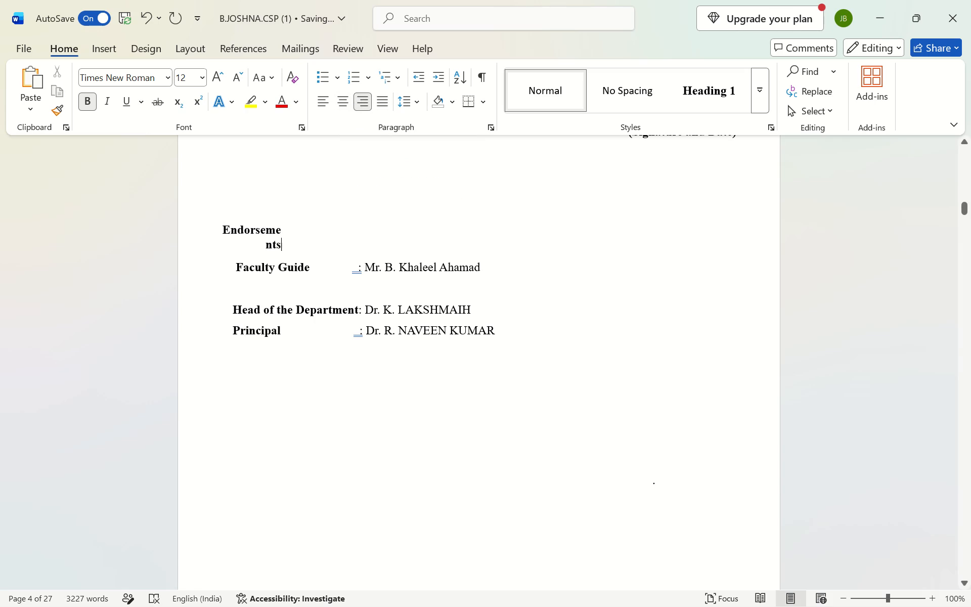
Delete the split Endorsements heading together with the blank space directly above it.
{"action": "left_click_drag", "start_coordinate": [298, 199], "coordinate": [274, 241]}
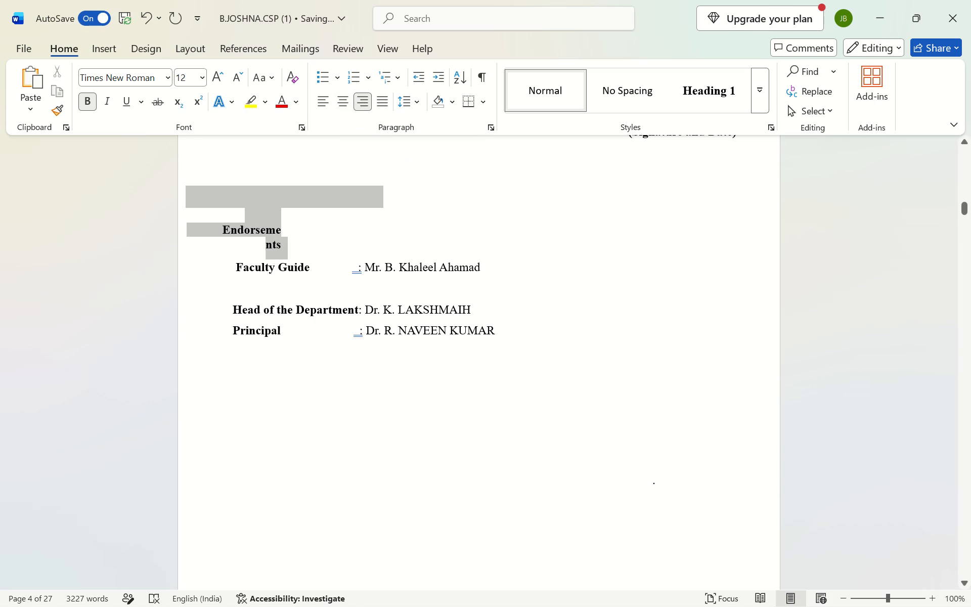
{"action": "left_click_drag", "start_coordinate": [274, 241], "coordinate": [265, 219]}
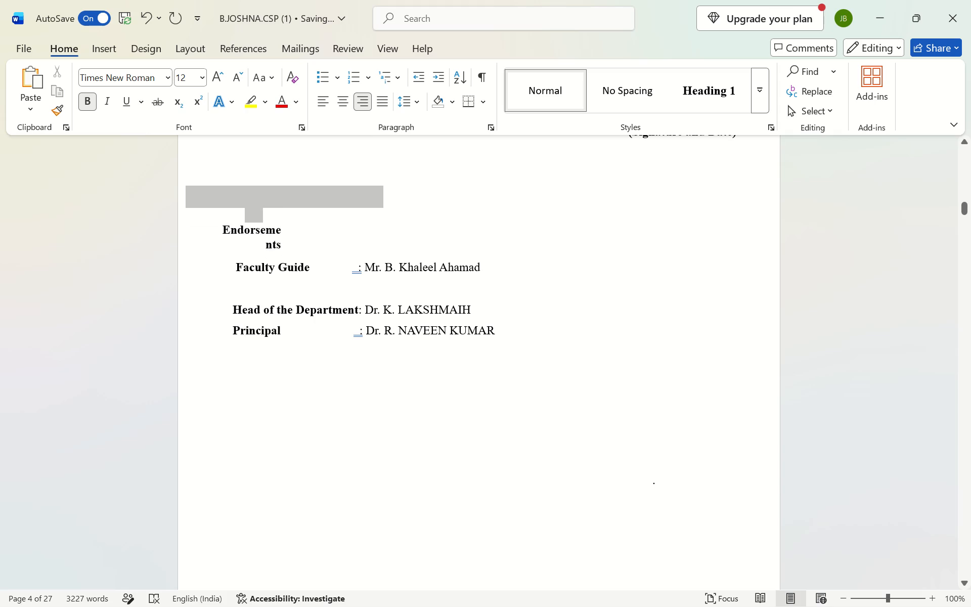
{"action": "left_click_drag", "start_coordinate": [265, 219], "coordinate": [293, 253]}
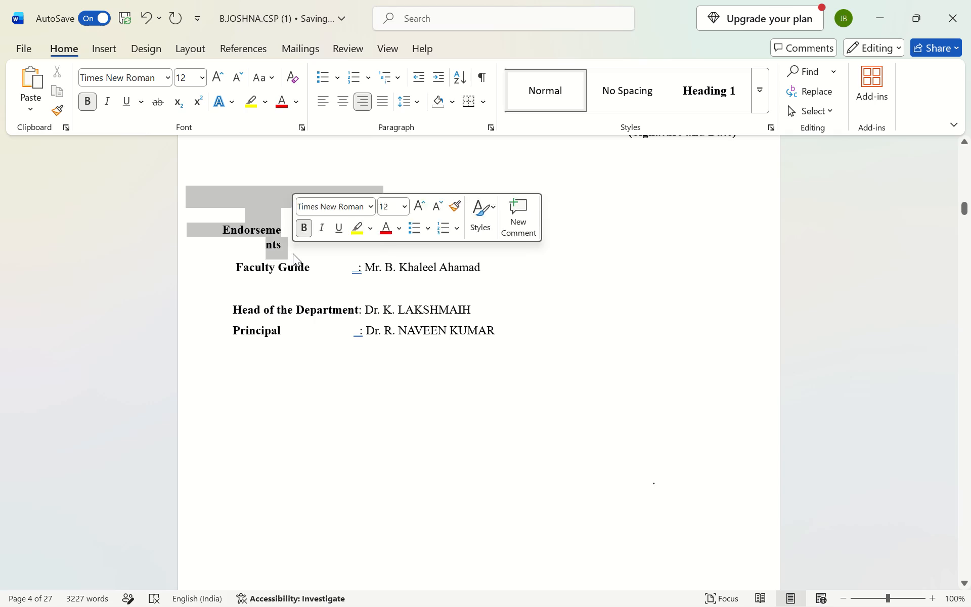
{"action": "key", "text": "BackSpace"}
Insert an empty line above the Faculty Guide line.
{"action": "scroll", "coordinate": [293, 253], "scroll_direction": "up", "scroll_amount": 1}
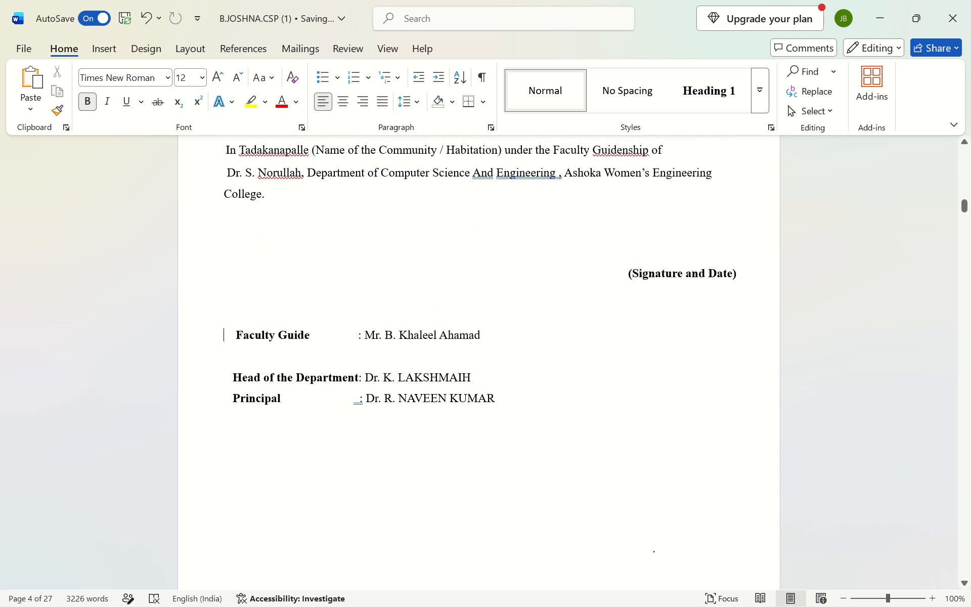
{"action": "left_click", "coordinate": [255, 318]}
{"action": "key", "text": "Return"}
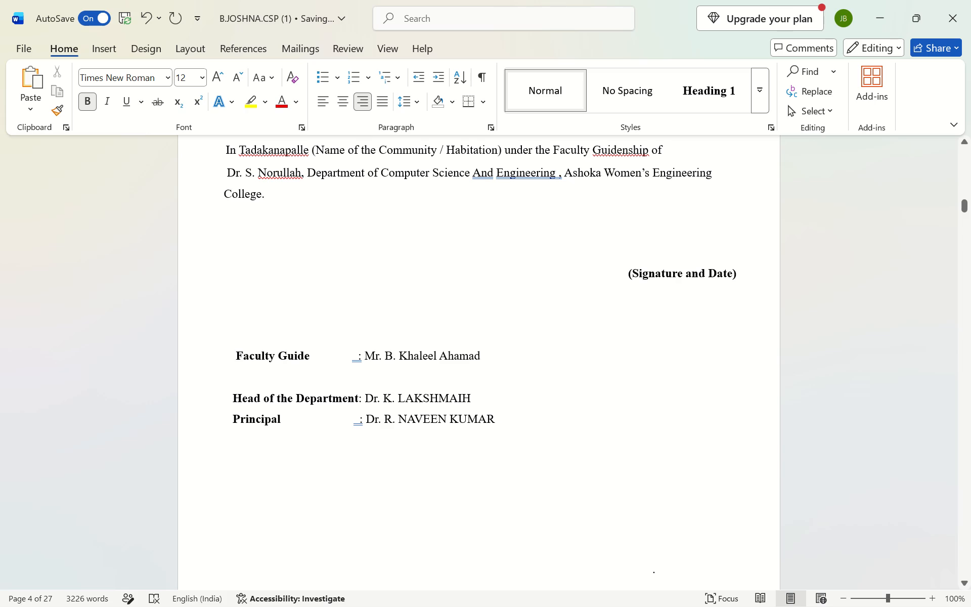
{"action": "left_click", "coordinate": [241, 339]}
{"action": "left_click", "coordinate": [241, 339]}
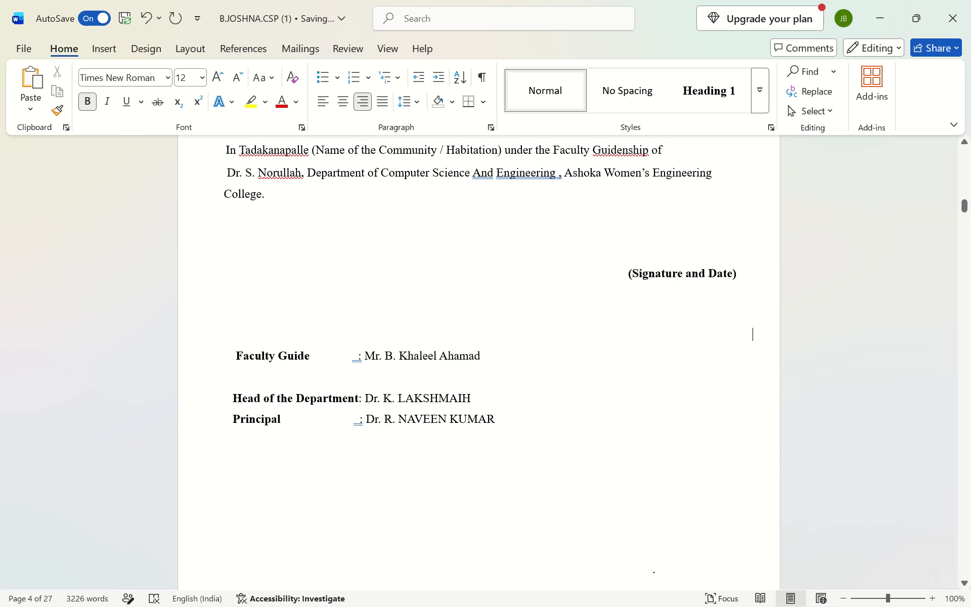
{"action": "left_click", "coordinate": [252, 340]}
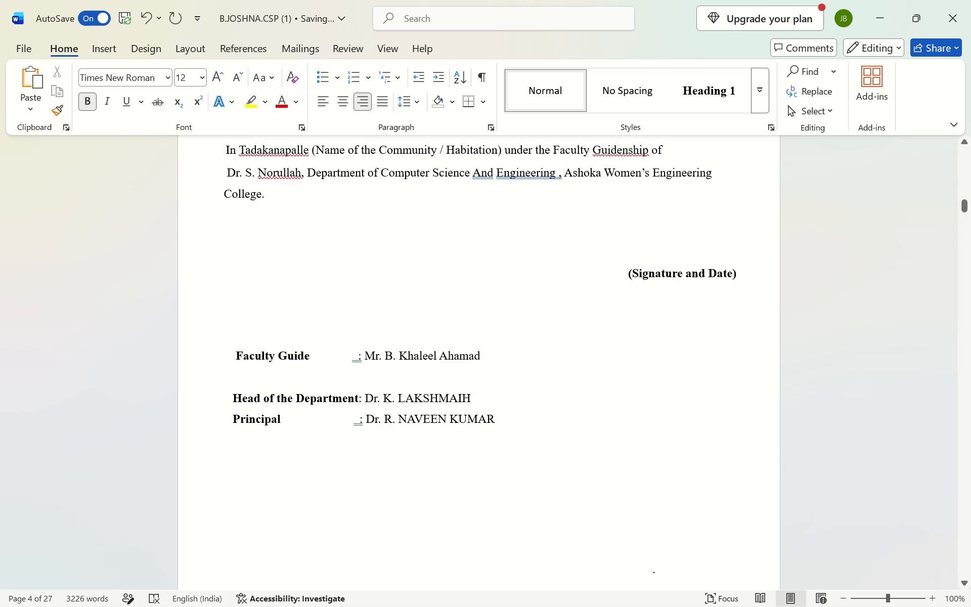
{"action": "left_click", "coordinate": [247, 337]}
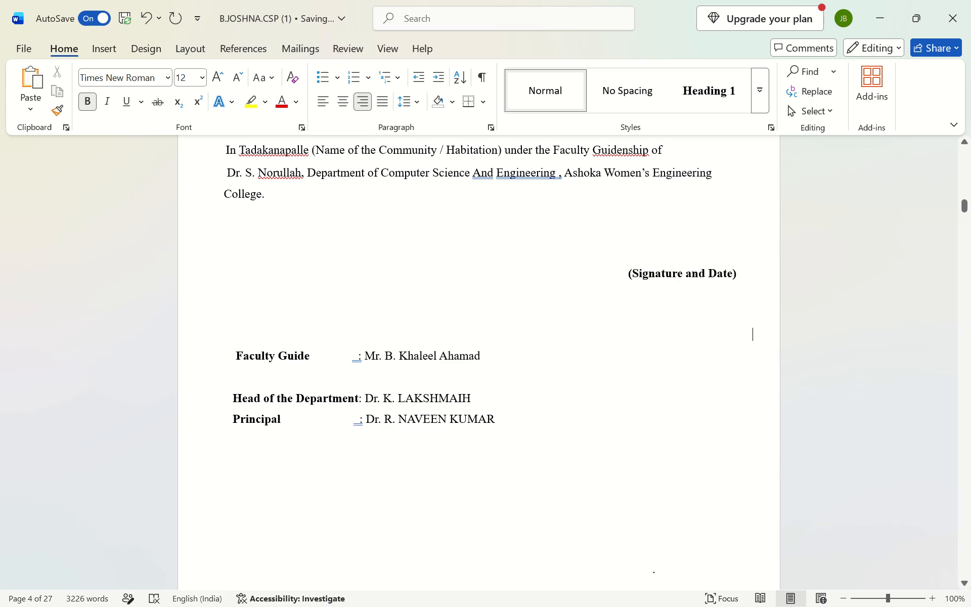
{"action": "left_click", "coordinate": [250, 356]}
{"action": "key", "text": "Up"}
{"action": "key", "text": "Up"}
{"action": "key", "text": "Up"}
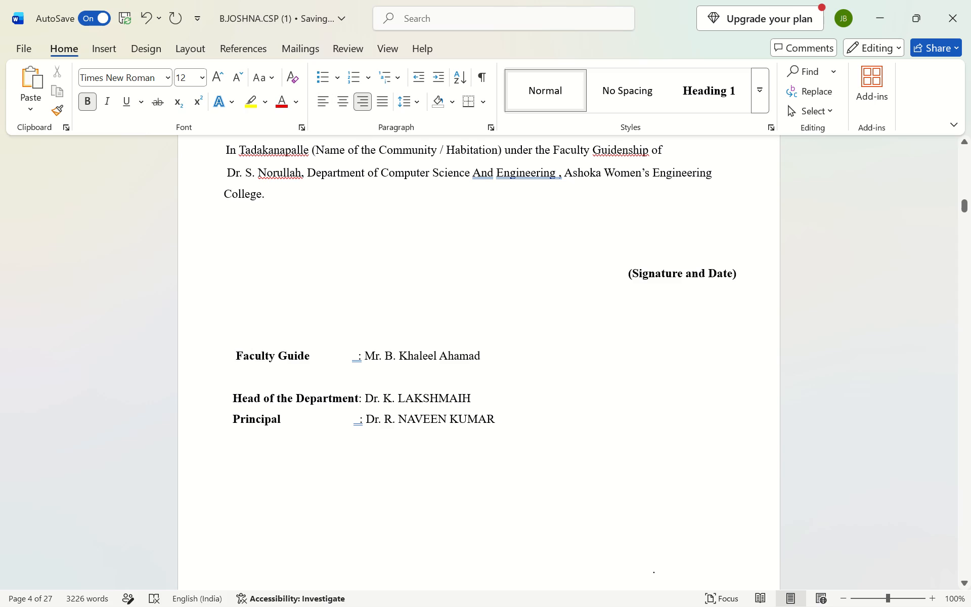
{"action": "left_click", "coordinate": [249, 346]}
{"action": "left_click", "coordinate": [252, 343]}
Delete the extra right-aligned blank space between the Signature and Date line and the Faculty Guide line.
{"action": "left_click", "coordinate": [322, 323]}
{"action": "left_click", "coordinate": [322, 323]}
{"action": "key", "text": "BackSpace"}
{"action": "key", "text": "BackSpace"}
{"action": "key", "text": "BackSpace"}
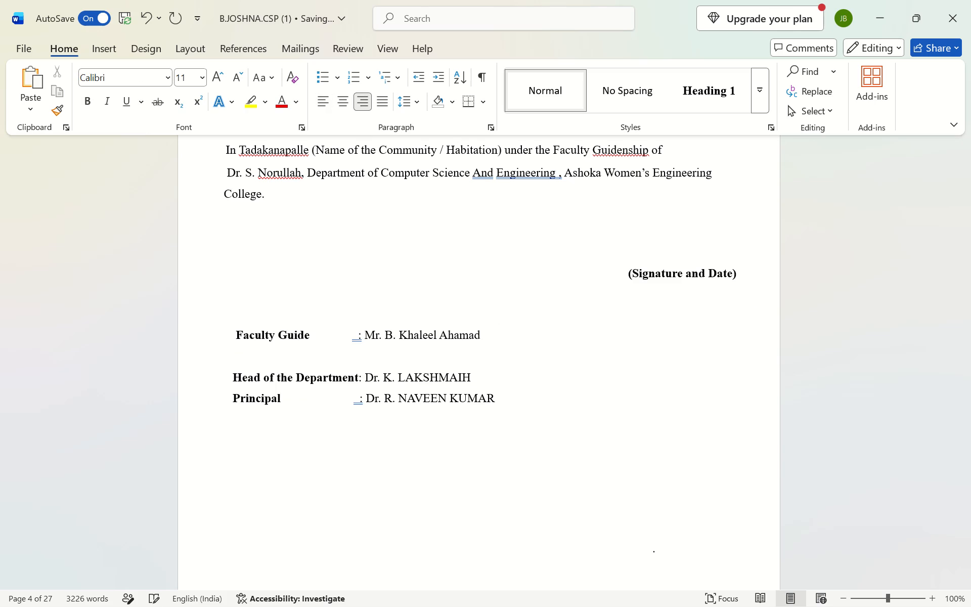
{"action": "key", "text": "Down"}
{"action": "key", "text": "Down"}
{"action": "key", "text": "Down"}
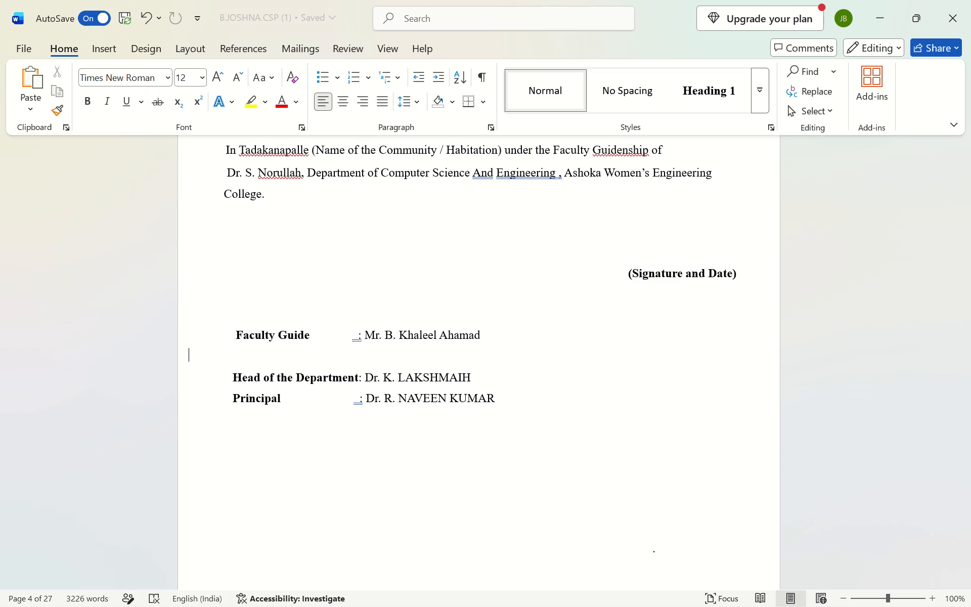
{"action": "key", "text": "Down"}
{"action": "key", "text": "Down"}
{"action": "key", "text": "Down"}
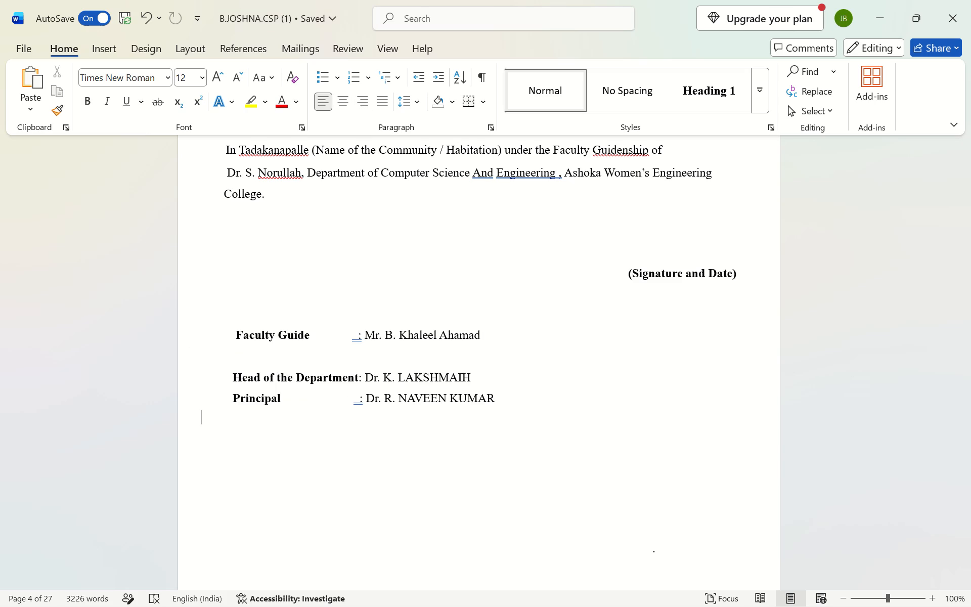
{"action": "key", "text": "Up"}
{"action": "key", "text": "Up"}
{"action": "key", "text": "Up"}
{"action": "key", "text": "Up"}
Paste the copied Endorsements heading on the empty line between the Signature and Date line and the Faculty Guide line.
{"action": "left_click", "coordinate": [247, 314]}
{"action": "left_click", "coordinate": [247, 314]}
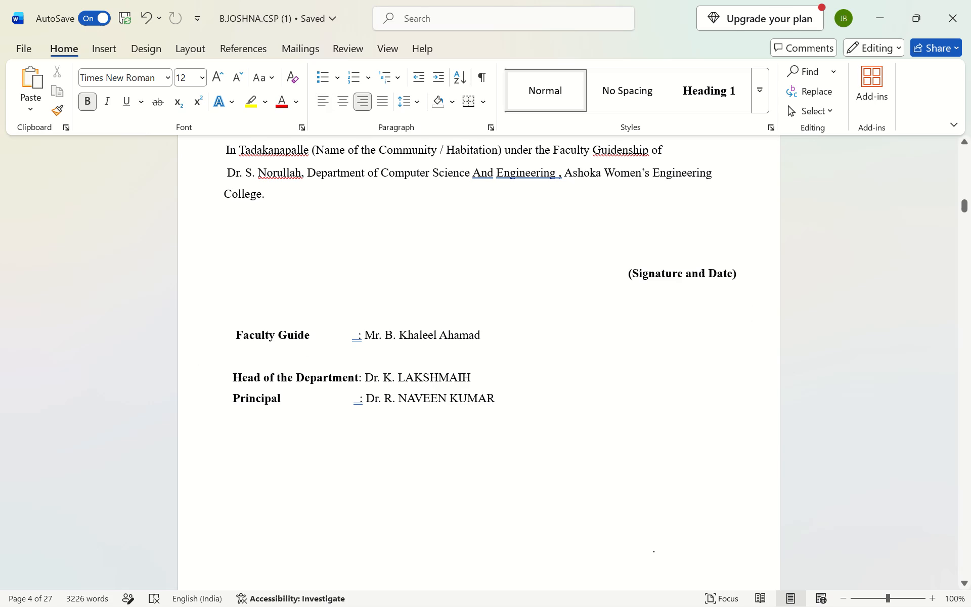
{"action": "scroll", "coordinate": [247, 314], "scroll_direction": "up", "scroll_amount": 1}
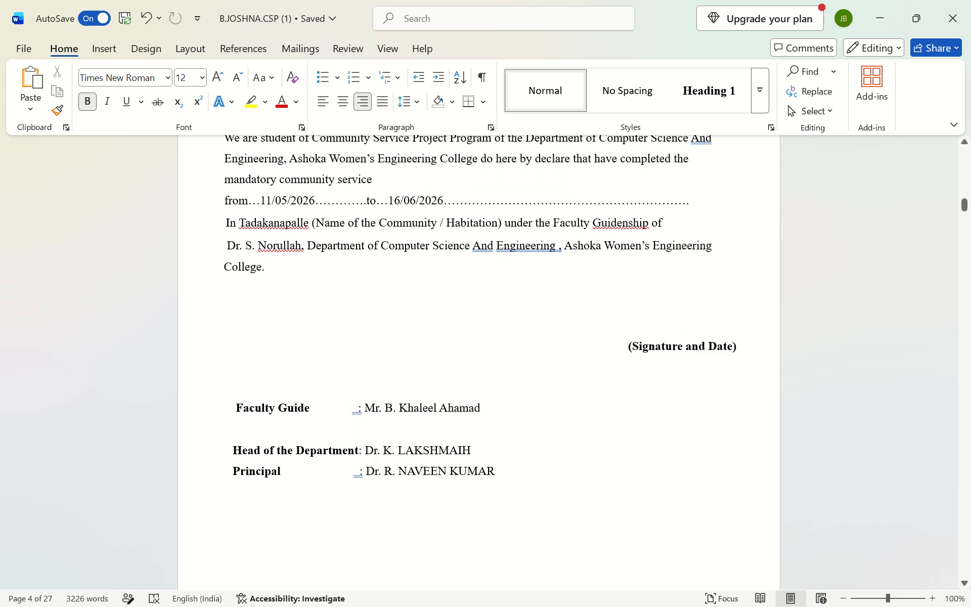
{"action": "key", "text": "ctrl+v"}
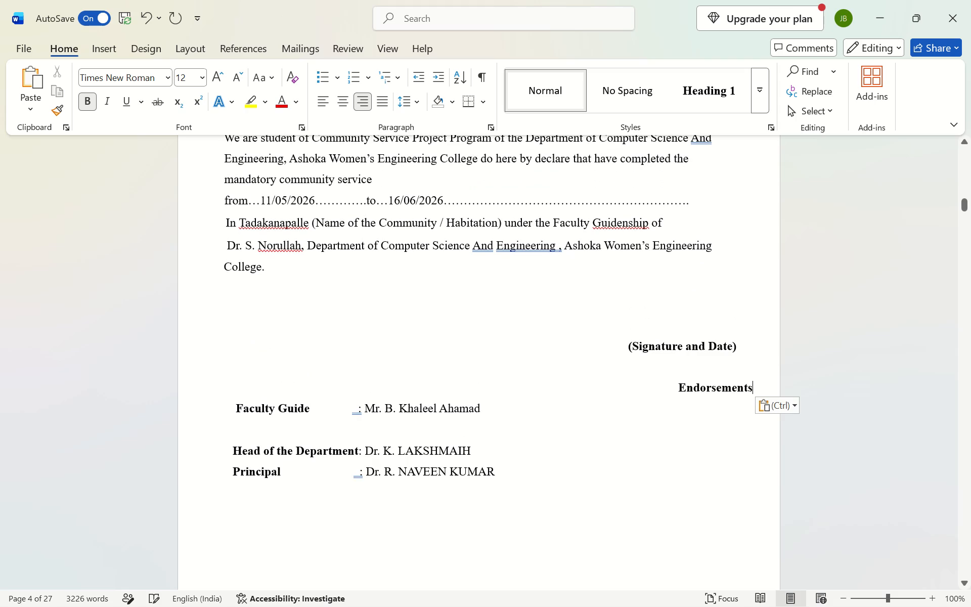
Shift the Endorsements heading to left alignment and indent it with spaces to roughly line up with Faculty Guide.
{"action": "left_click", "coordinate": [680, 389]}
{"action": "key", "text": "BackSpace"}
{"action": "key", "text": "BackSpace"}
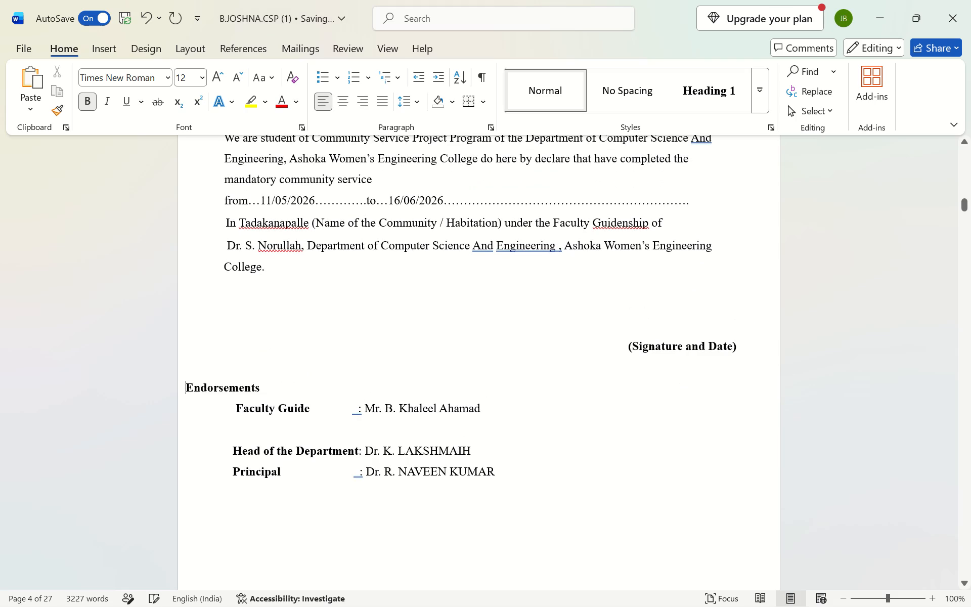
{"action": "key", "text": "space"}
{"action": "key", "text": "space"}
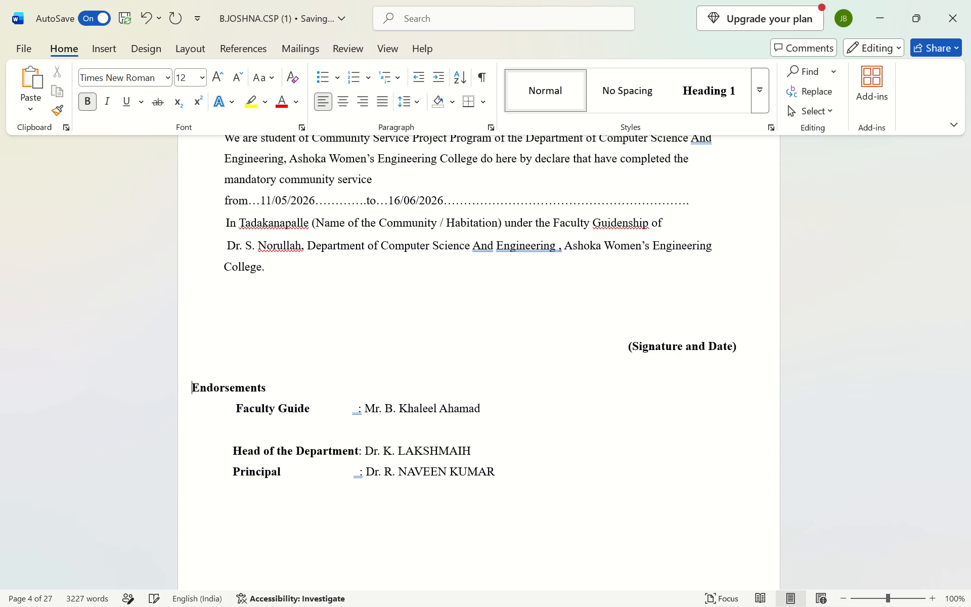
{"action": "key", "text": "space"}
{"action": "key", "text": "space"}
{"action": "key", "text": "space"}
{"action": "key", "text": "space"}
{"action": "key", "text": "space"}
{"action": "key", "text": "space"}
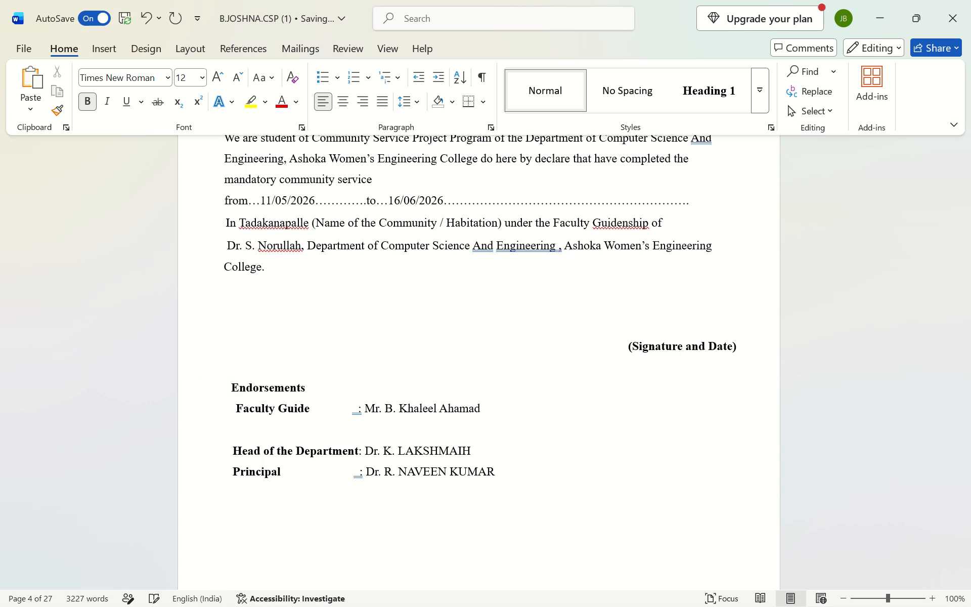
{"action": "key", "text": "space"}
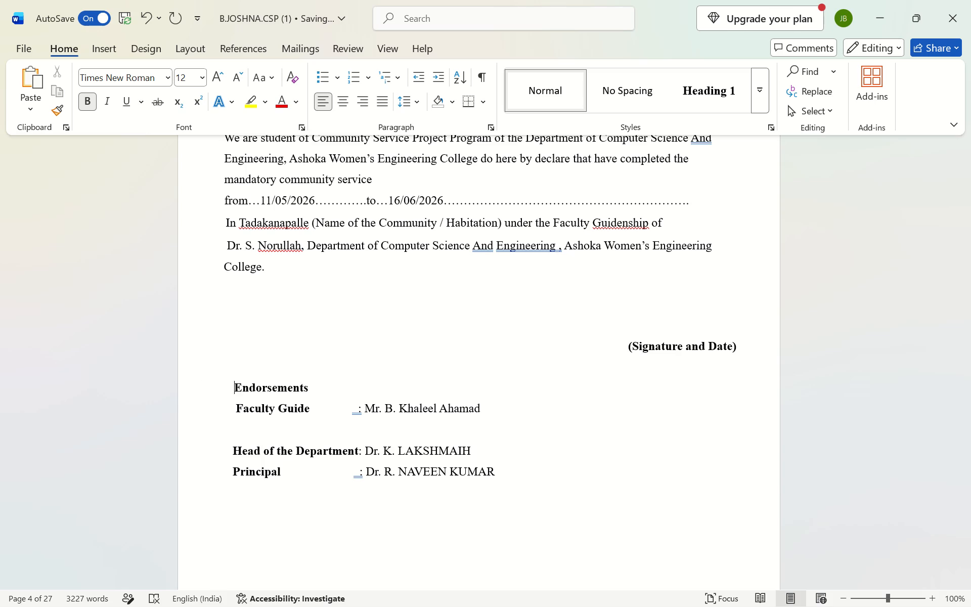
Insert an empty line above the Faculty Guide line and re-indent that line with four spaces.
{"action": "key", "text": "Down"}
{"action": "key", "text": "Return"}
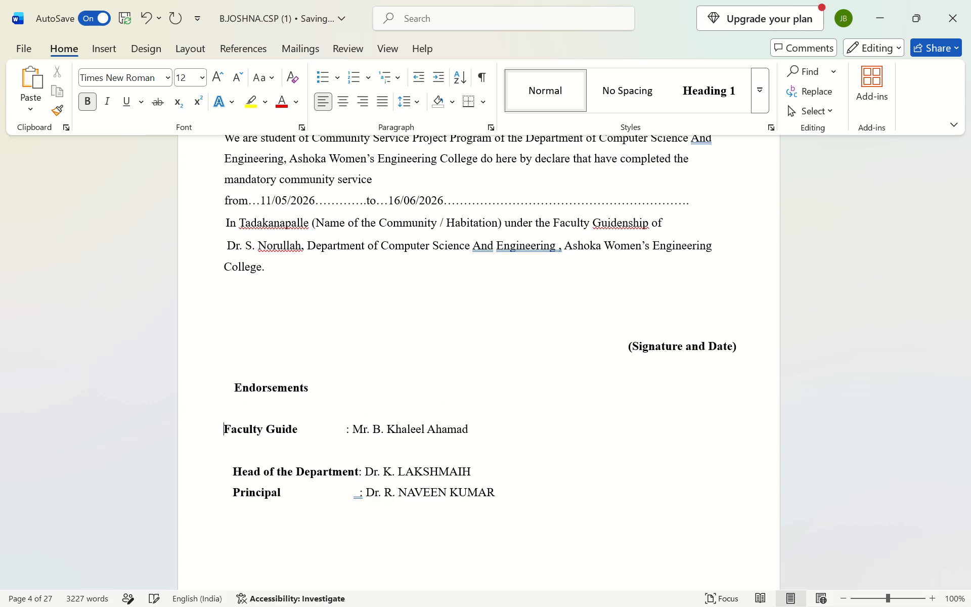
{"action": "key", "text": "space"}
{"action": "key", "text": "space"}
{"action": "key", "text": "space"}
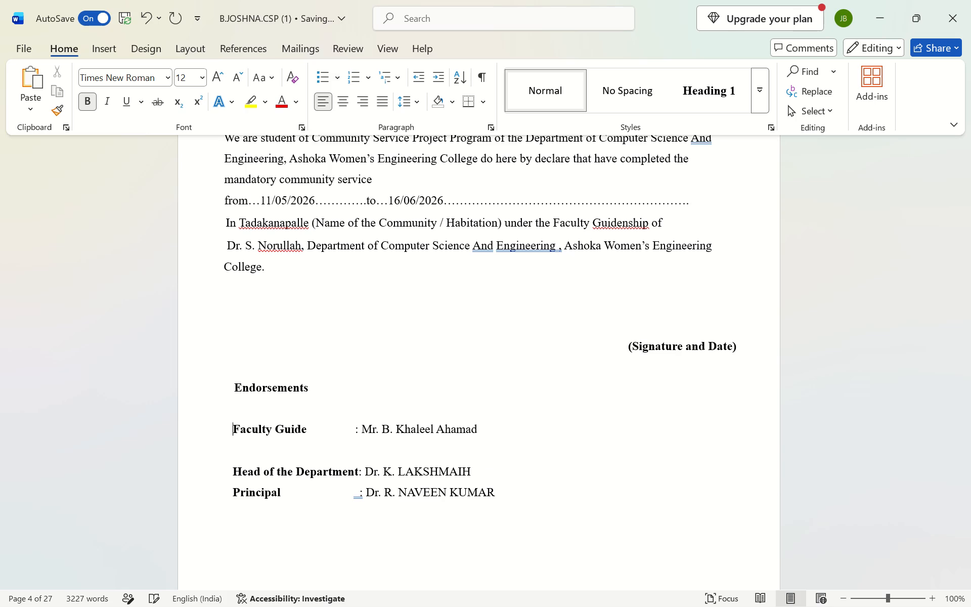
{"action": "key", "text": "space"}
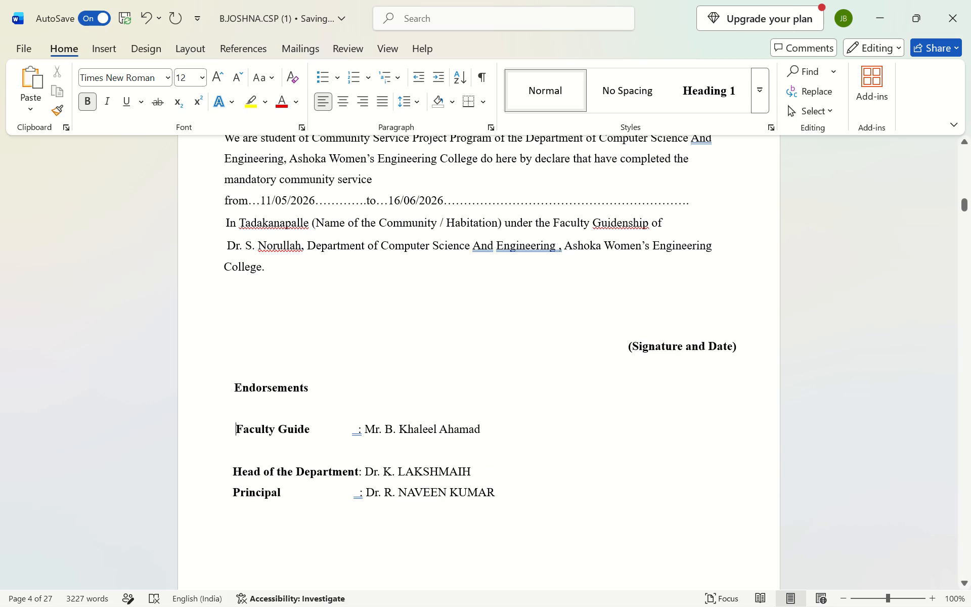
Insert an empty line above the Endorsements heading and re-indent the heading with spaces to its earlier position.
{"action": "left_click", "coordinate": [235, 384]}
{"action": "key", "text": "Return"}
{"action": "key", "text": "space"}
{"action": "key", "text": "space"}
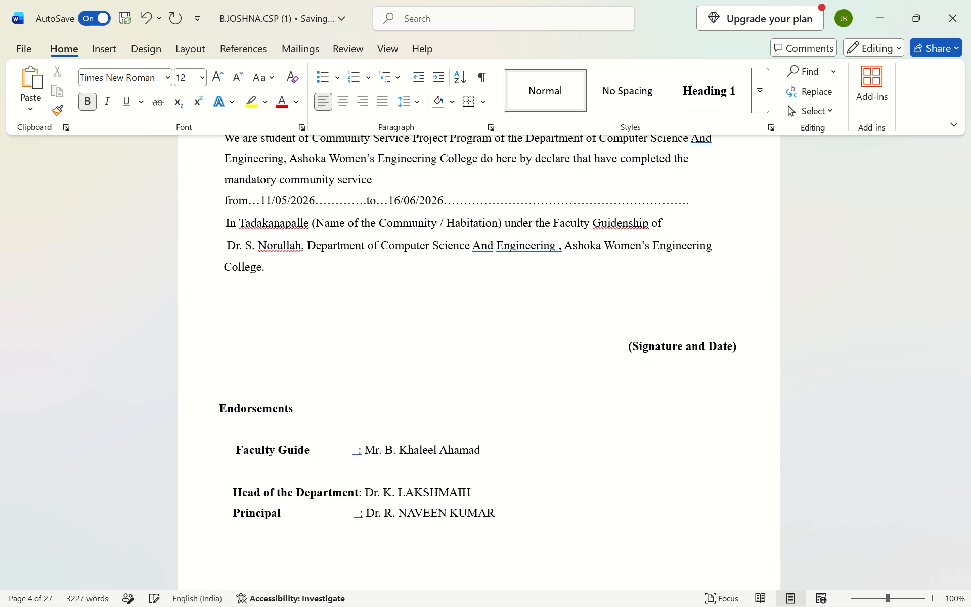
{"action": "key", "text": "space"}
{"action": "key", "text": "space"}
{"action": "key", "text": "space"}
{"action": "key", "text": "space"}
{"action": "key", "text": "space"}
Justify the text from the OVERVIEW OF THE COMMUNITY heading in Chapter 2 through the end of Chapter 3.
{"action": "scroll", "coordinate": [235, 384], "scroll_direction": "down", "scroll_amount": 5}
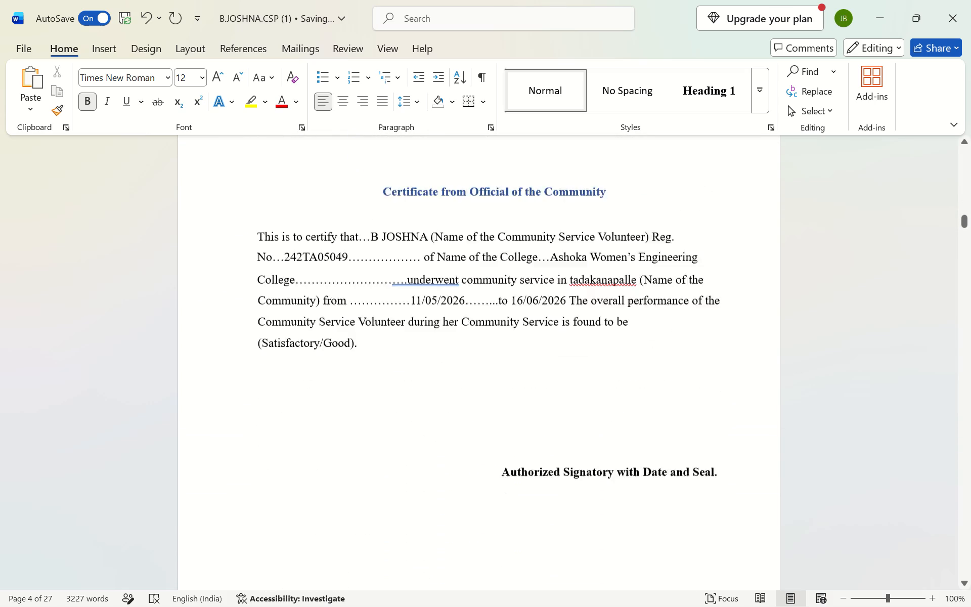
{"action": "scroll", "coordinate": [235, 384], "scroll_direction": "down", "scroll_amount": 6}
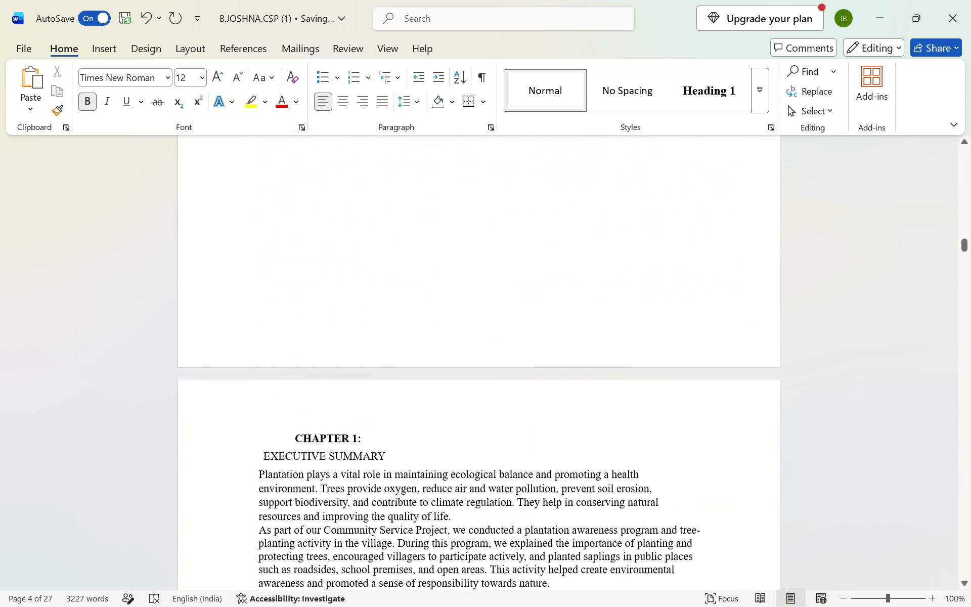
{"action": "scroll", "coordinate": [235, 384], "scroll_direction": "down", "scroll_amount": 5}
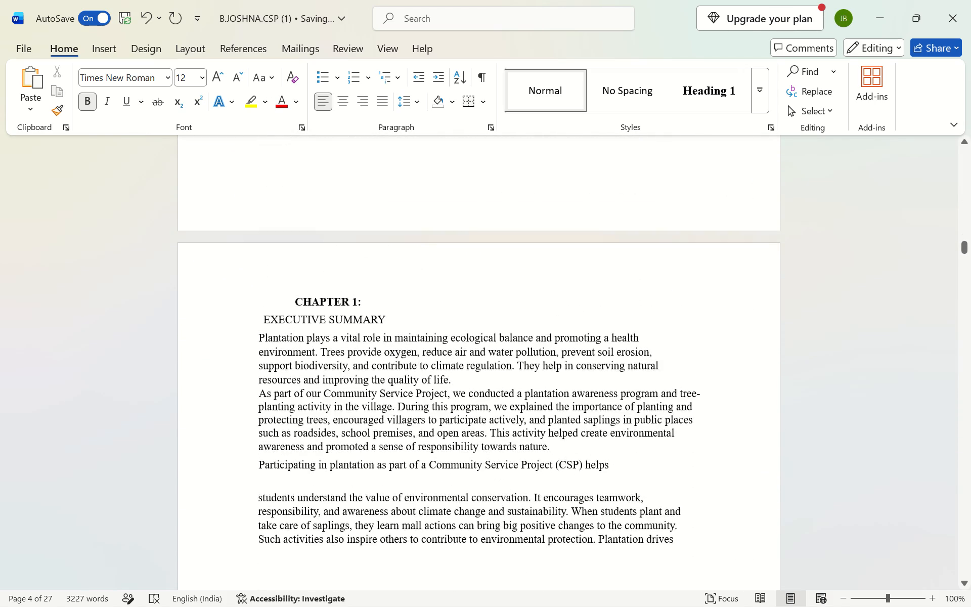
{"action": "scroll", "coordinate": [235, 384], "scroll_direction": "down", "scroll_amount": 3}
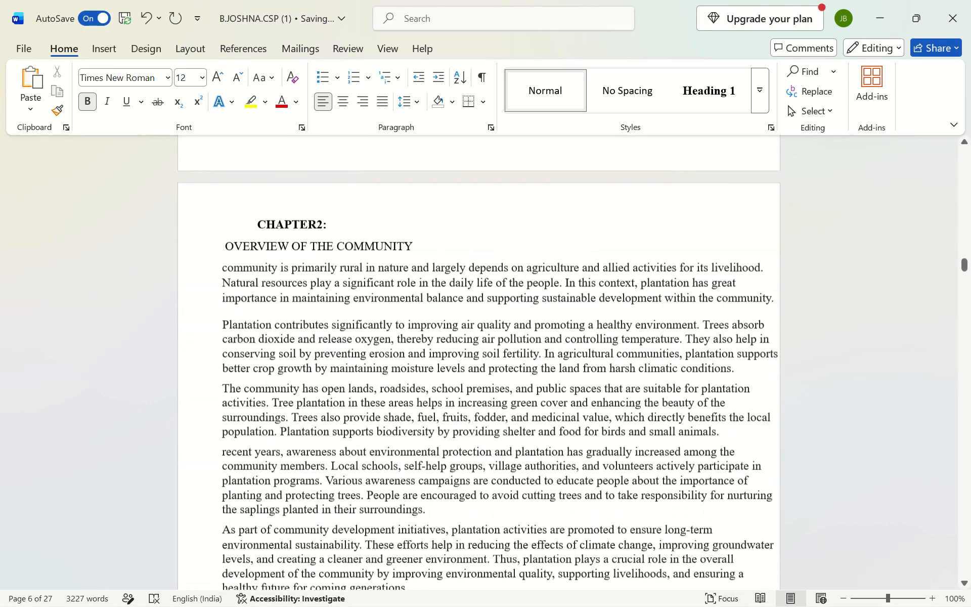
{"action": "scroll", "coordinate": [235, 384], "scroll_direction": "down", "scroll_amount": 1}
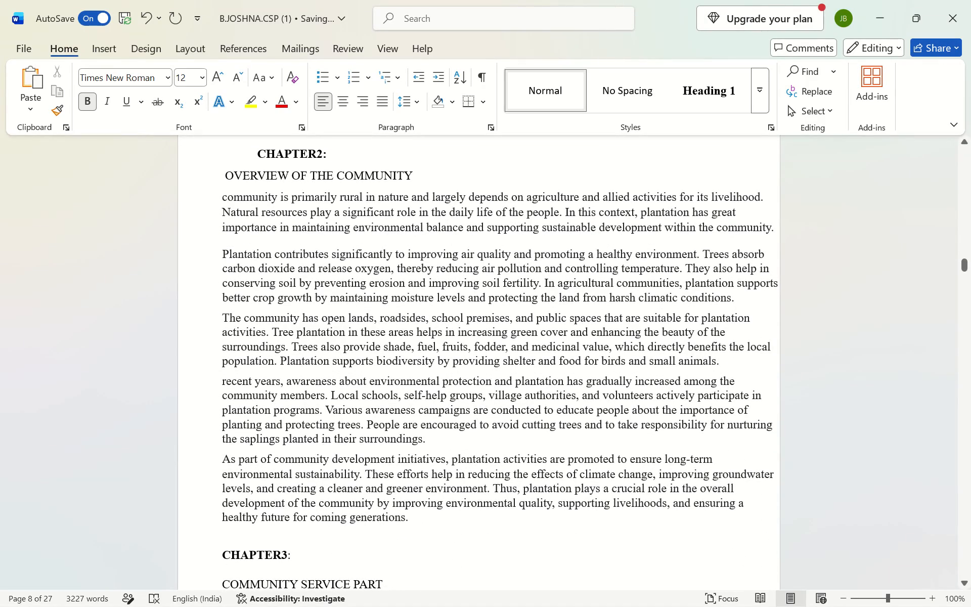
{"action": "left_click_drag", "start_coordinate": [232, 174], "coordinate": [316, 194]}
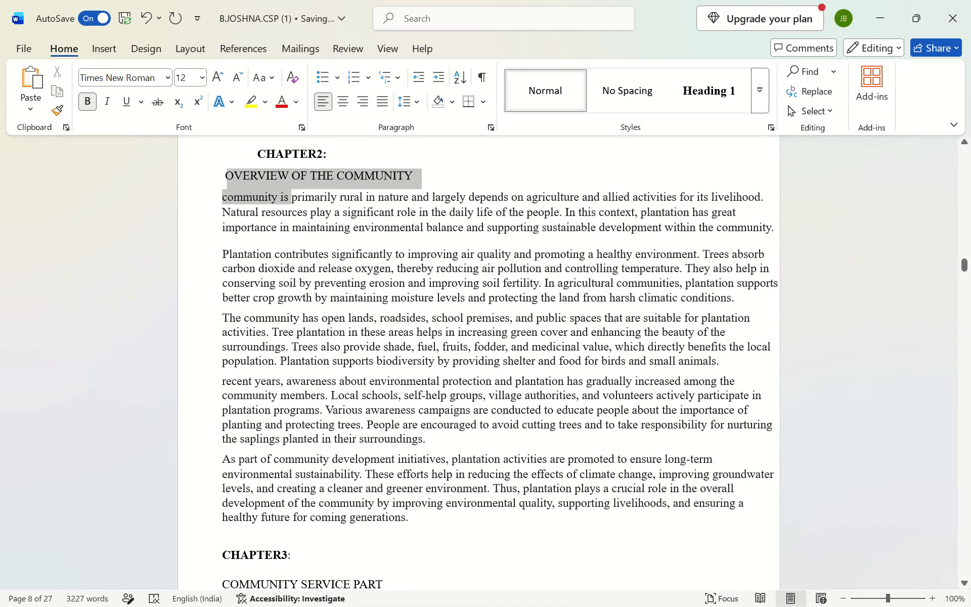
{"action": "left_click_drag", "start_coordinate": [316, 194], "coordinate": [457, 539]}
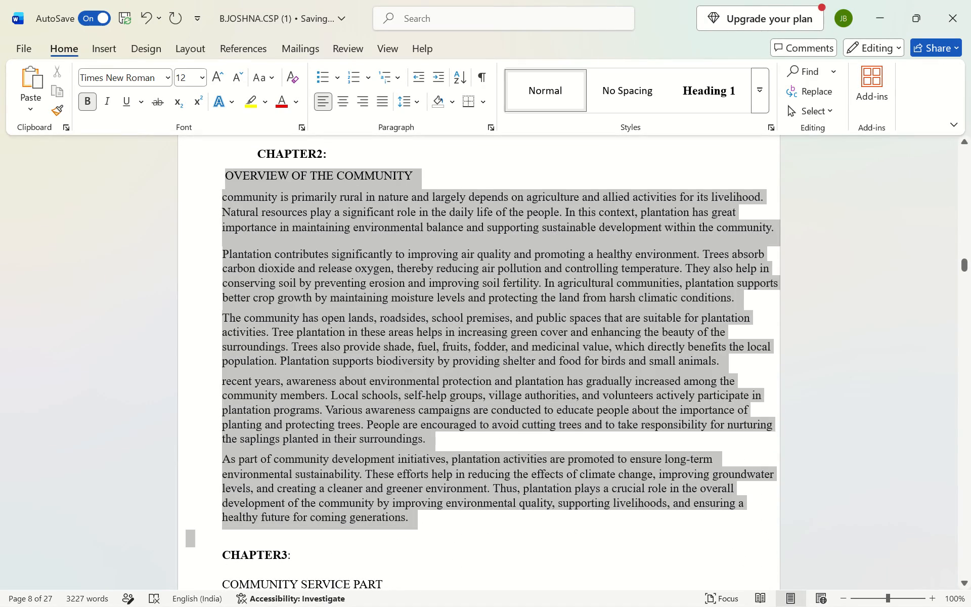
{"action": "left_click_drag", "start_coordinate": [457, 539], "coordinate": [492, 589]}
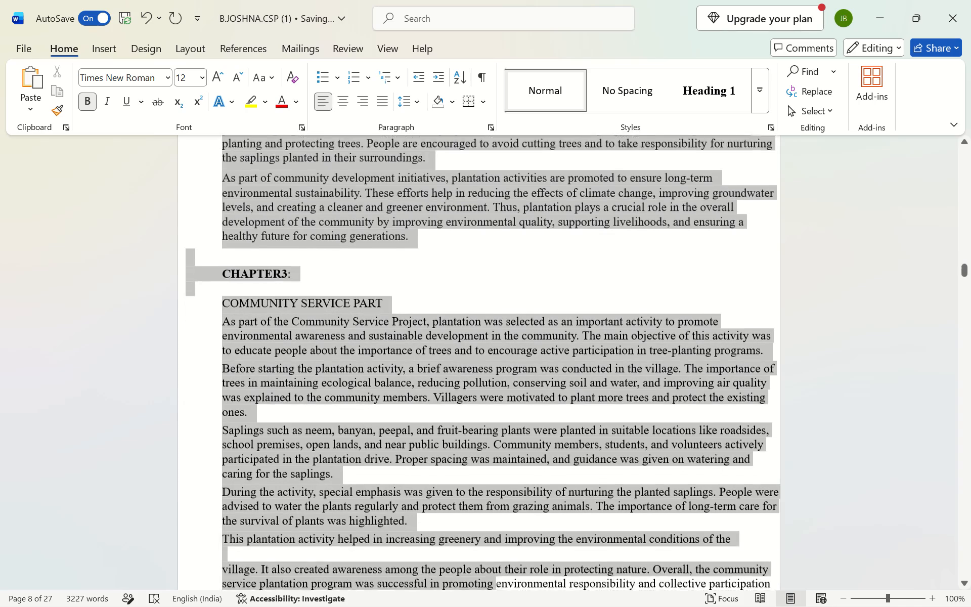
{"action": "left_click_drag", "start_coordinate": [492, 589], "coordinate": [602, 575]}
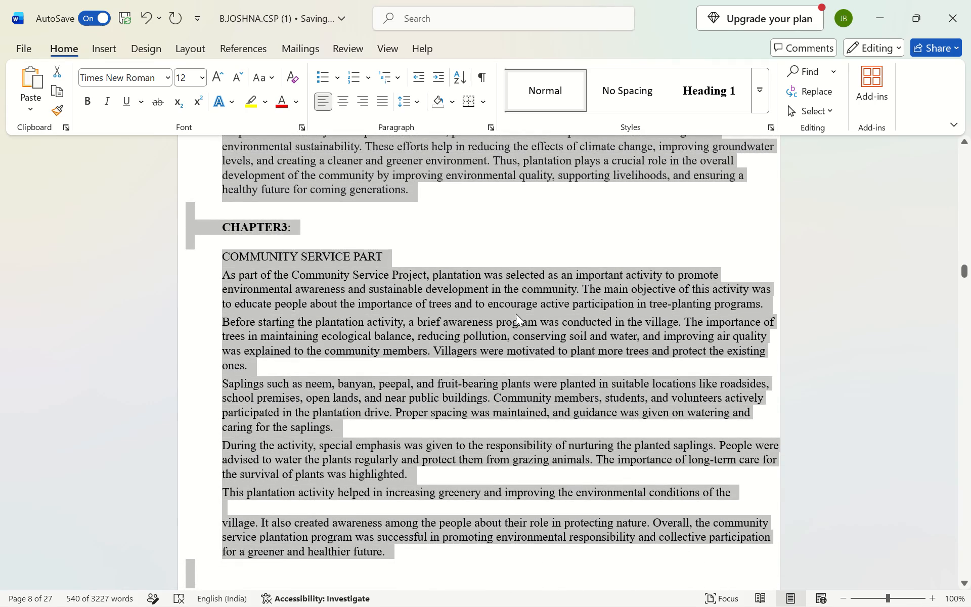
{"action": "left_click", "coordinate": [381, 102]}
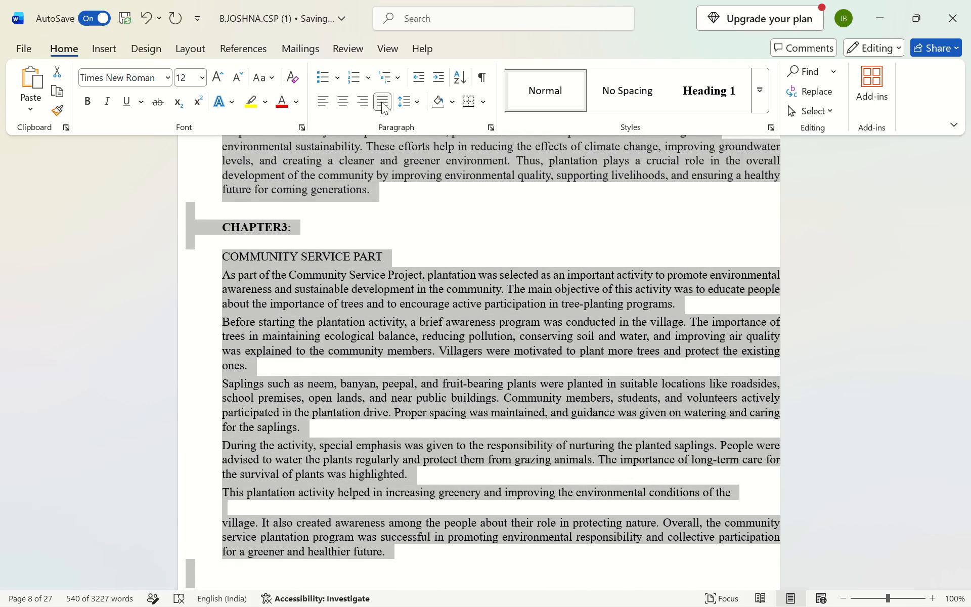
{"action": "left_click", "coordinate": [433, 228]}
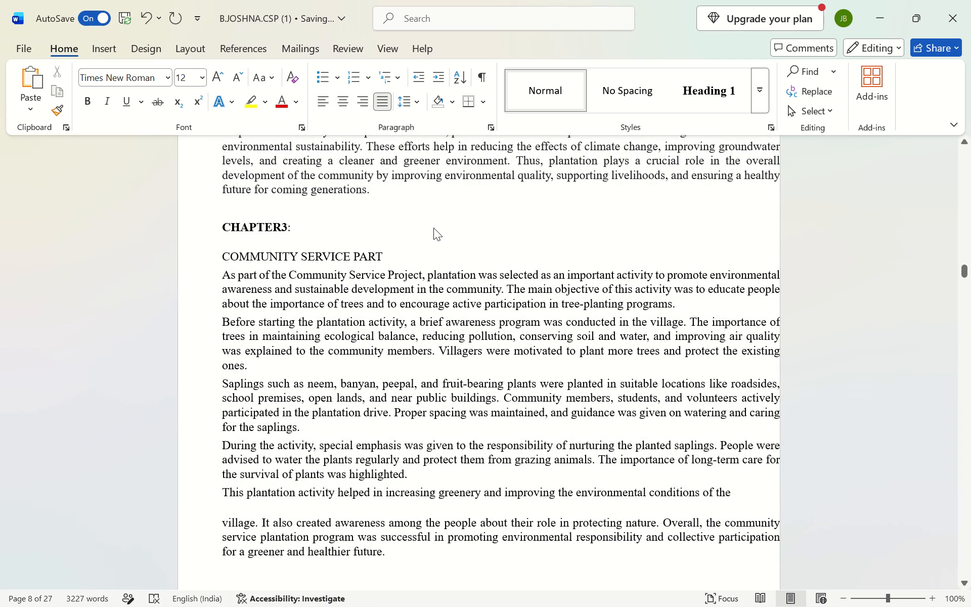
Check the justified paragraphs of Chapter 2 back up to the chapter heading.
{"action": "scroll", "coordinate": [522, 255], "scroll_direction": "up", "scroll_amount": 2}
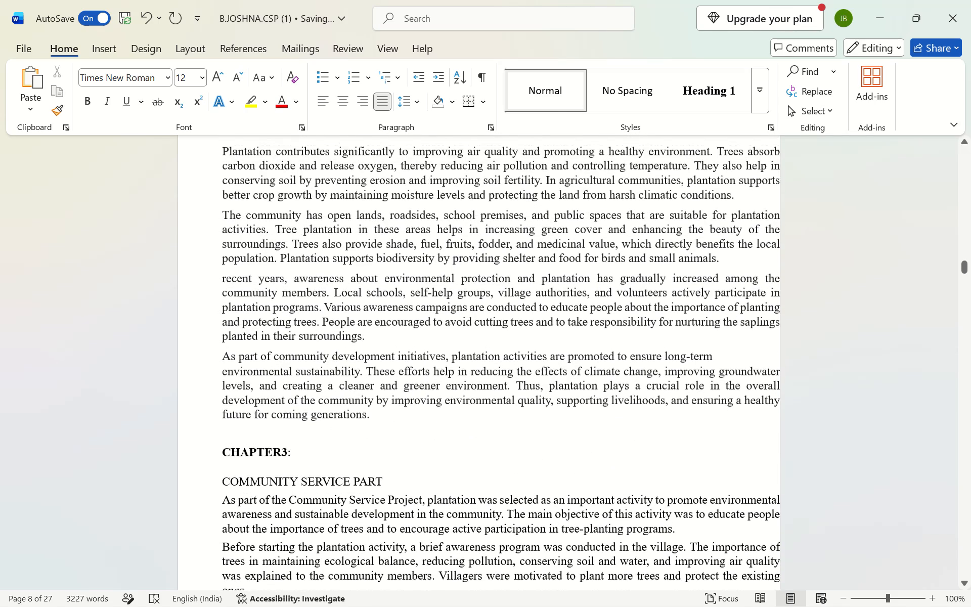
{"action": "left_click", "coordinate": [522, 255]}
{"action": "scroll", "coordinate": [626, 313], "scroll_direction": "left", "scroll_amount": 2}
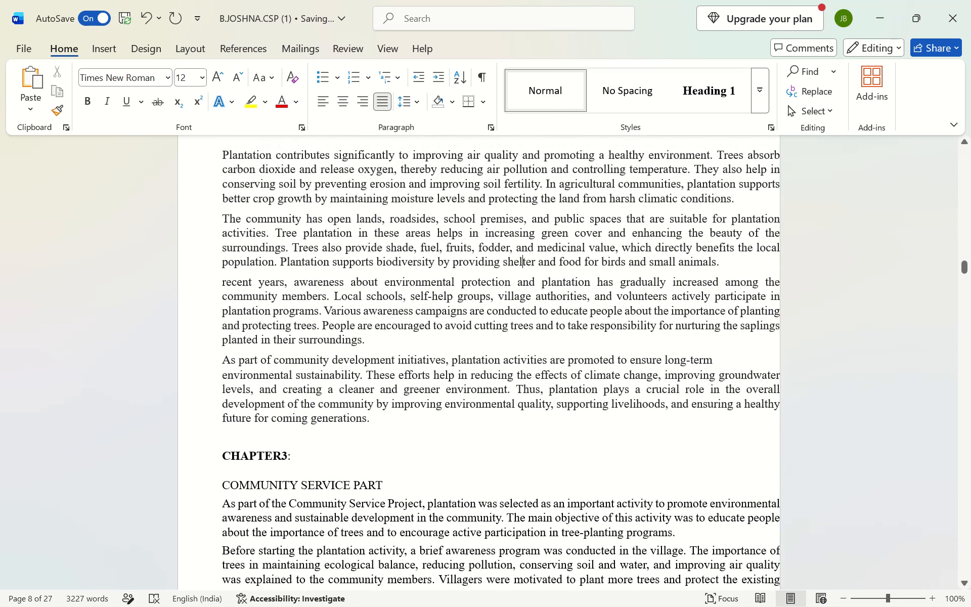
{"action": "left_click", "coordinate": [782, 325]}
{"action": "left_click", "coordinate": [445, 305]}
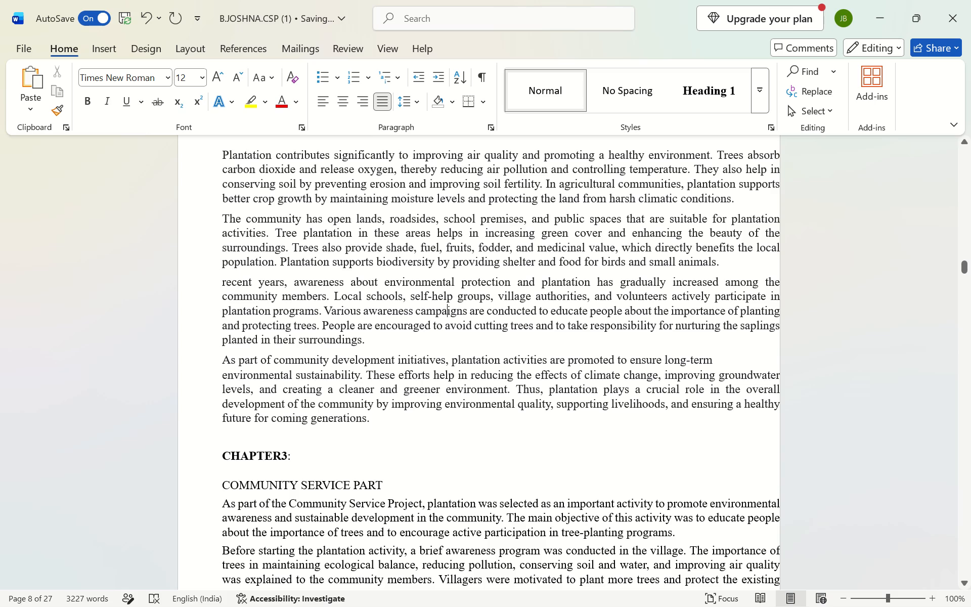
{"action": "left_click", "coordinate": [445, 305]}
{"action": "left_click_drag", "start_coordinate": [445, 305], "coordinate": [364, 273]}
{"action": "scroll", "coordinate": [364, 273], "scroll_direction": "up", "scroll_amount": 1}
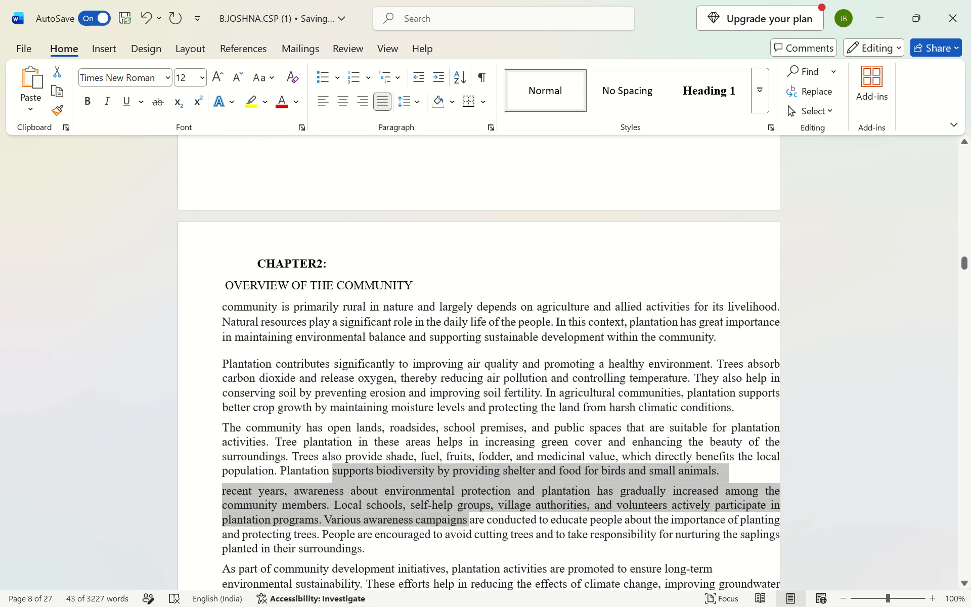
{"action": "left_click_drag", "start_coordinate": [219, 303], "coordinate": [636, 328]}
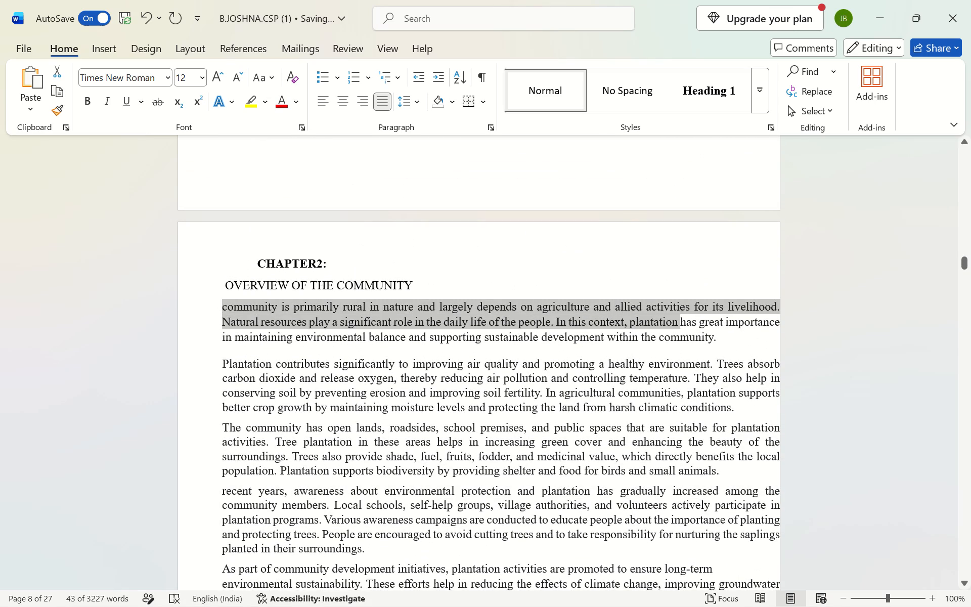
{"action": "left_click_drag", "start_coordinate": [636, 328], "coordinate": [617, 272]}
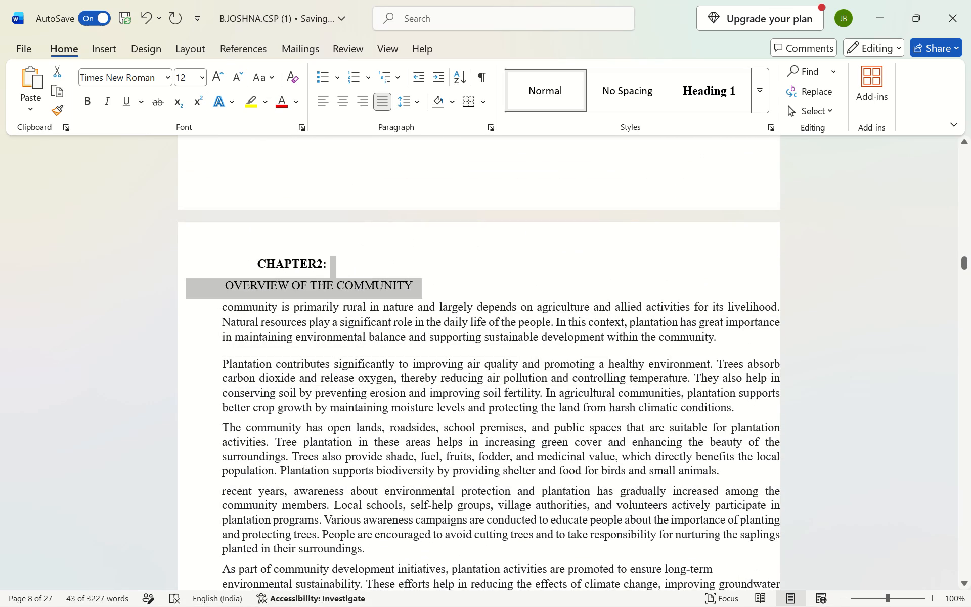
{"action": "left_click_drag", "start_coordinate": [617, 272], "coordinate": [615, 269]}
{"action": "left_click", "coordinate": [615, 269]}
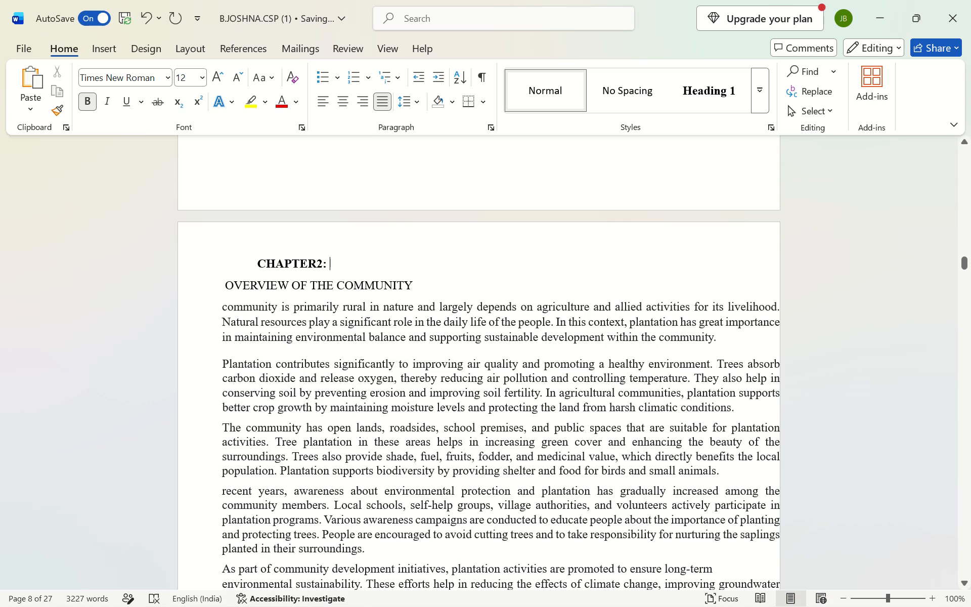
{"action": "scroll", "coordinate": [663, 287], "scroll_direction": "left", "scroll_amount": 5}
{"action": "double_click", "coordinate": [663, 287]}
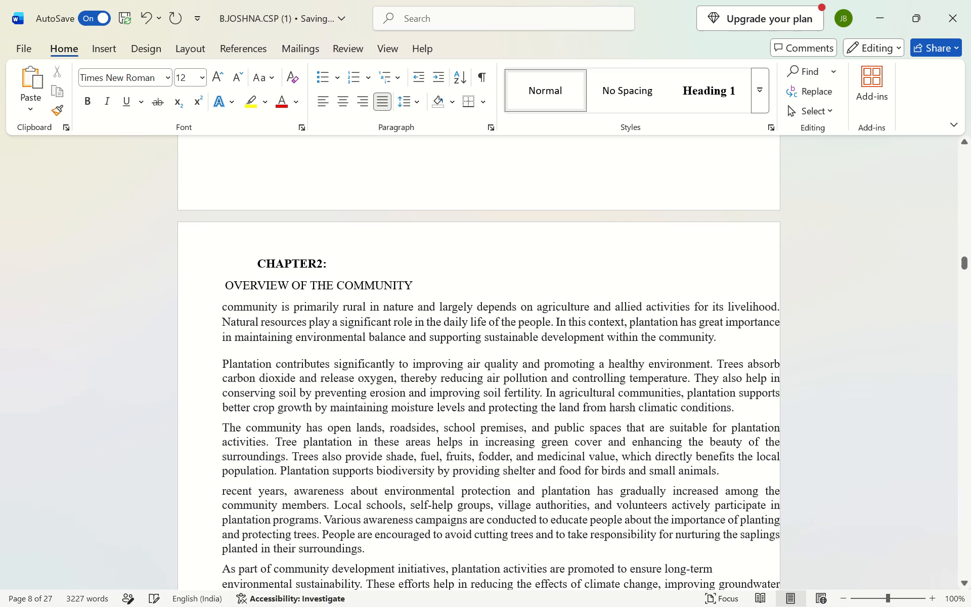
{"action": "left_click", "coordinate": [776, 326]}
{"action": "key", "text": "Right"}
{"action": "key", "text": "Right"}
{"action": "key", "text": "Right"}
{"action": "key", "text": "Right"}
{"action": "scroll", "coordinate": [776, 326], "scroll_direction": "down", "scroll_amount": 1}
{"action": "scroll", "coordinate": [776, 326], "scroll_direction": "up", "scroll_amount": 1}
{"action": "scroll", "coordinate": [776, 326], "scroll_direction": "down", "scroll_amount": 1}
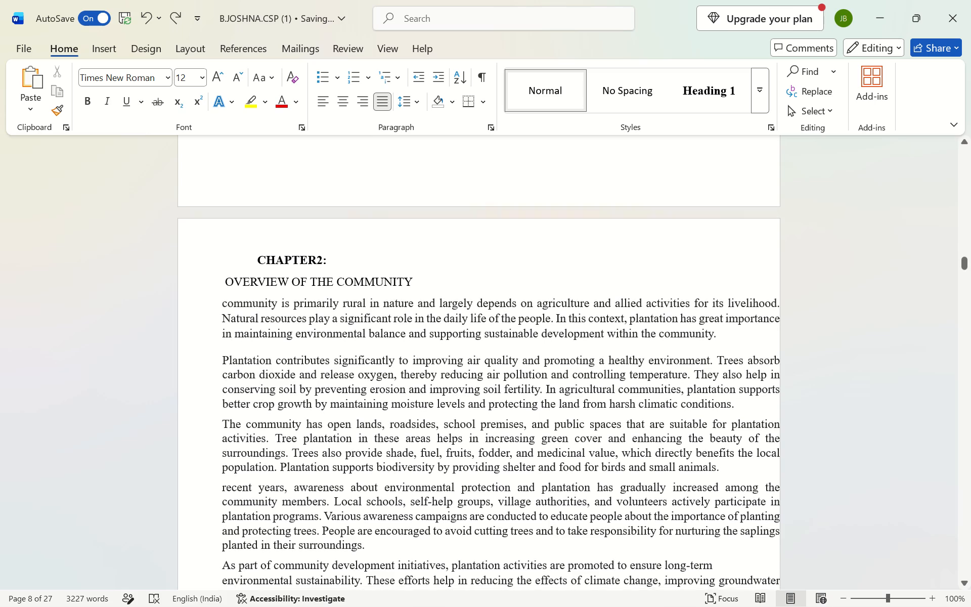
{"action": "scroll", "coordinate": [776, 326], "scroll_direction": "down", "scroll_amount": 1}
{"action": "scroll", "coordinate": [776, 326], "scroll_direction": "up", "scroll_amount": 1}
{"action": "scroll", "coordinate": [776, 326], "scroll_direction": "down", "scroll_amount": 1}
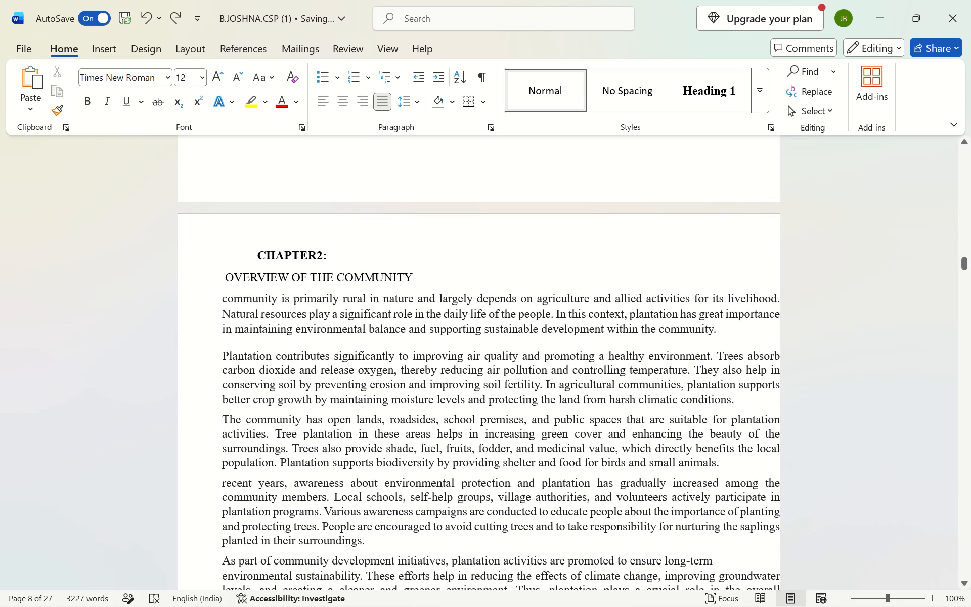
Left-align the text from the first body paragraph of Chapter 2 through the end of Chapter 3, after trying centered alignment.
{"action": "left_click_drag", "start_coordinate": [222, 299], "coordinate": [650, 537]}
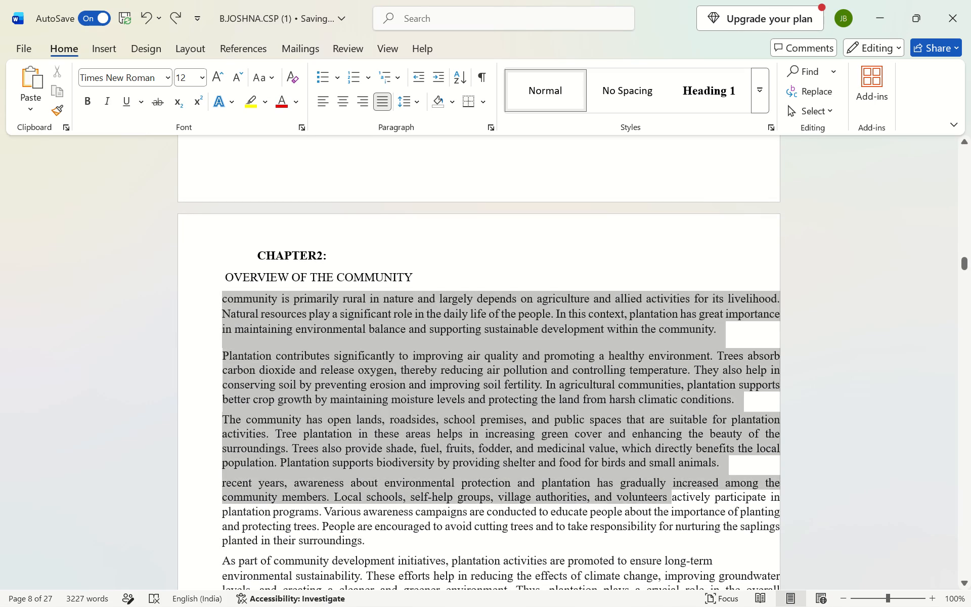
{"action": "left_click_drag", "start_coordinate": [650, 537], "coordinate": [696, 606]}
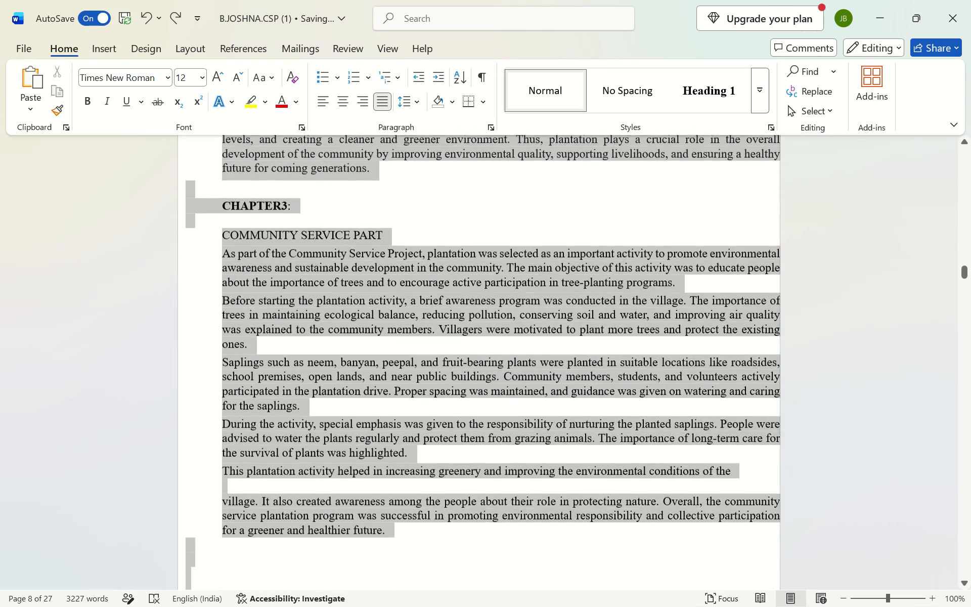
{"action": "left_click_drag", "start_coordinate": [696, 606], "coordinate": [650, 392]}
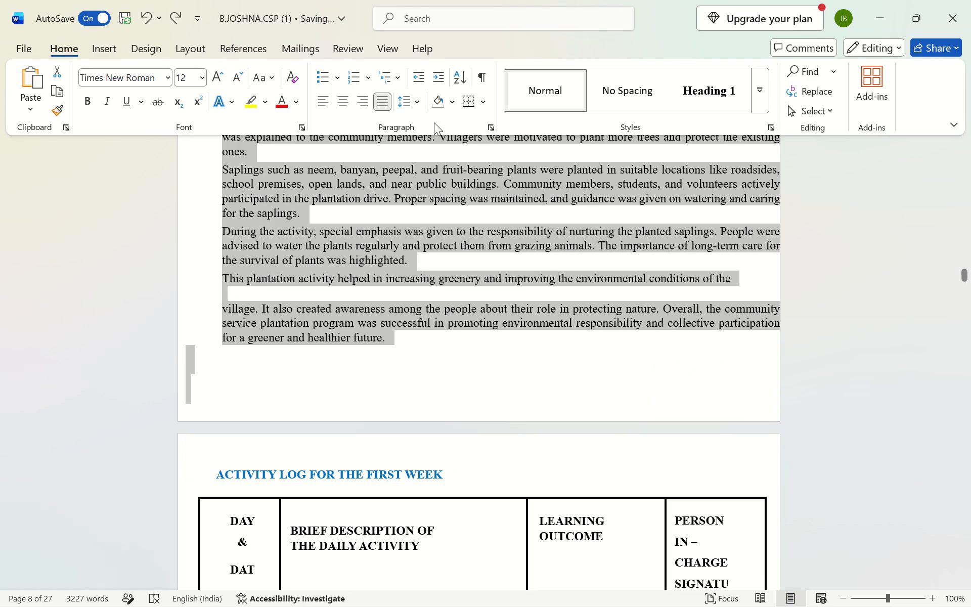
{"action": "scroll", "coordinate": [389, 108], "scroll_direction": "left", "scroll_amount": 1}
{"action": "left_click", "coordinate": [339, 99]}
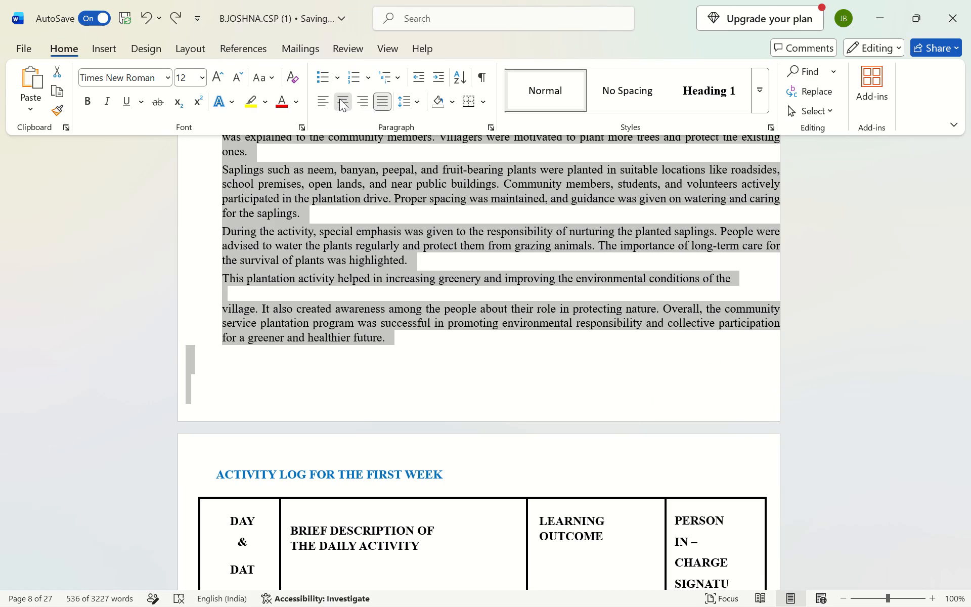
{"action": "scroll", "coordinate": [339, 99], "scroll_direction": "left", "scroll_amount": 1}
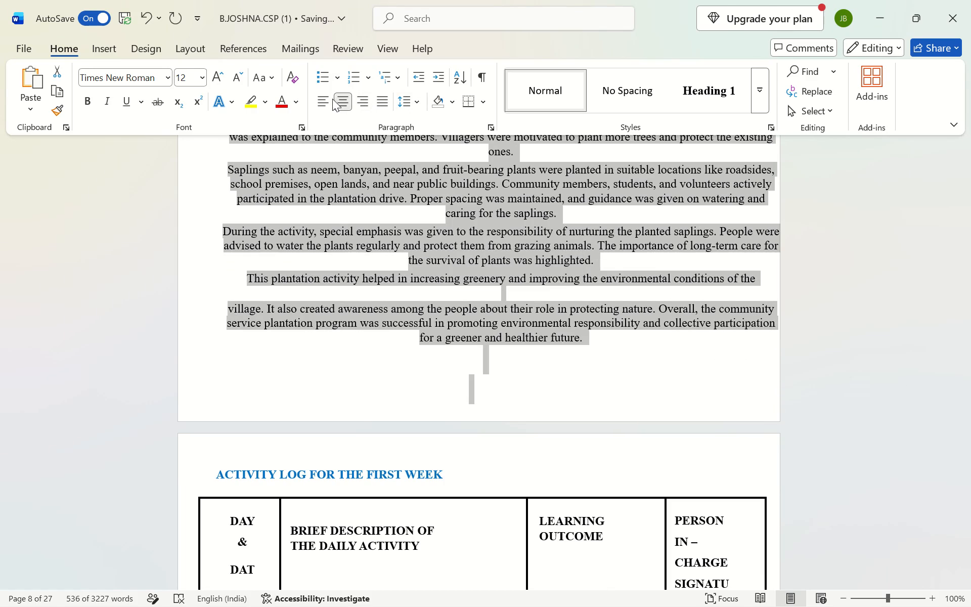
{"action": "left_click", "coordinate": [326, 100]}
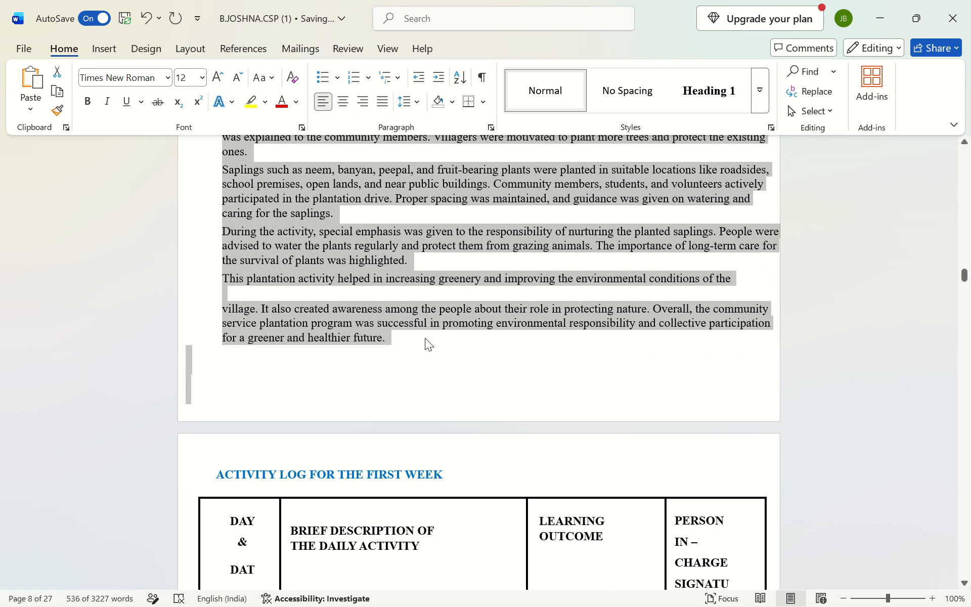
{"action": "left_click", "coordinate": [429, 350]}
Indent the CHAPTER3 heading by inserting eleven spaces in front of it.
{"action": "scroll", "coordinate": [429, 350], "scroll_direction": "up", "scroll_amount": 4}
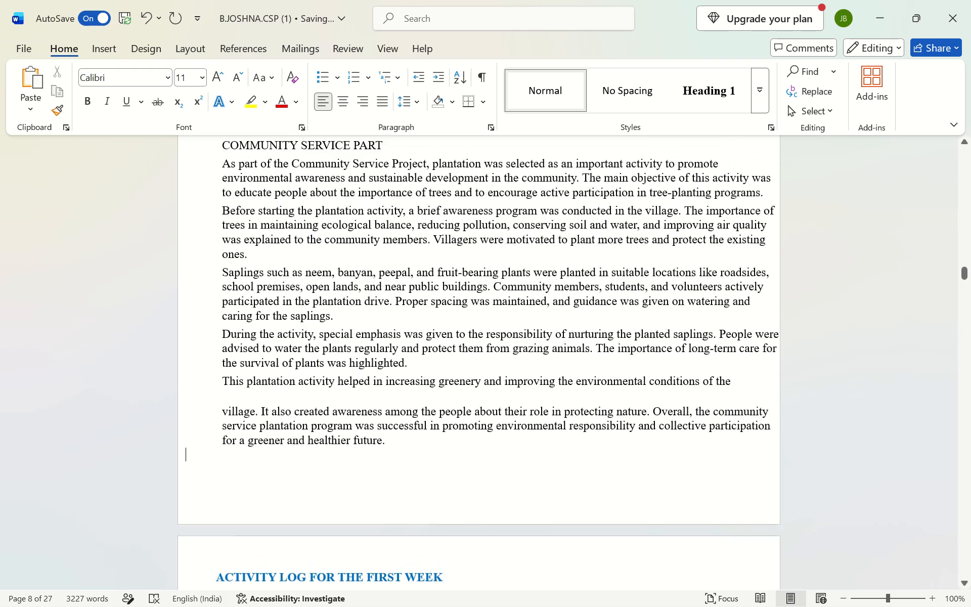
{"action": "scroll", "coordinate": [429, 350], "scroll_direction": "up", "scroll_amount": 3}
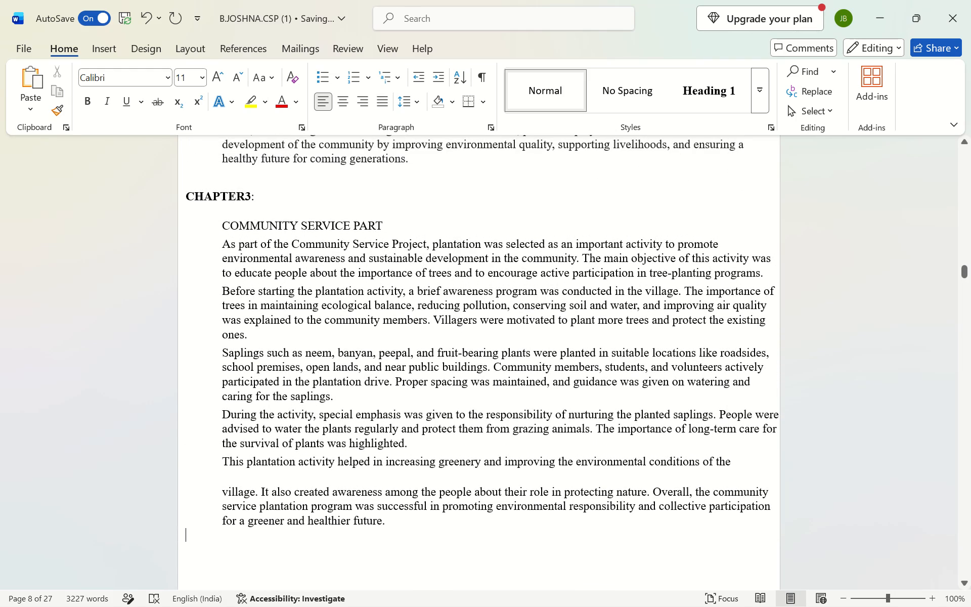
{"action": "left_click", "coordinate": [189, 194]}
{"action": "key", "text": "space"}
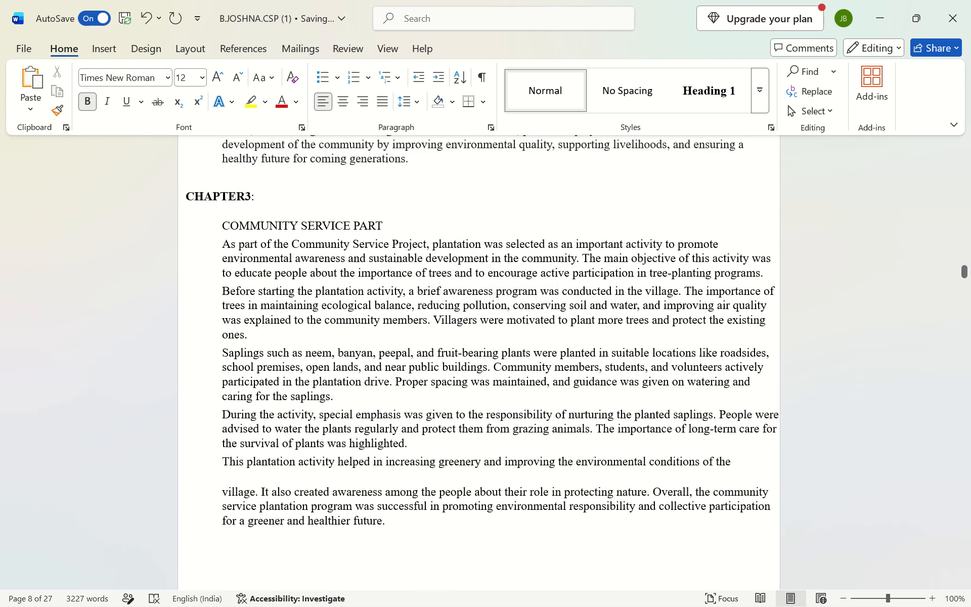
{"action": "key", "text": "space"}
{"action": "key", "text": "space"}
{"action": "key", "text": "space"}
{"action": "key", "text": "space"}
{"action": "key", "text": "space"}
{"action": "key", "text": "space"}
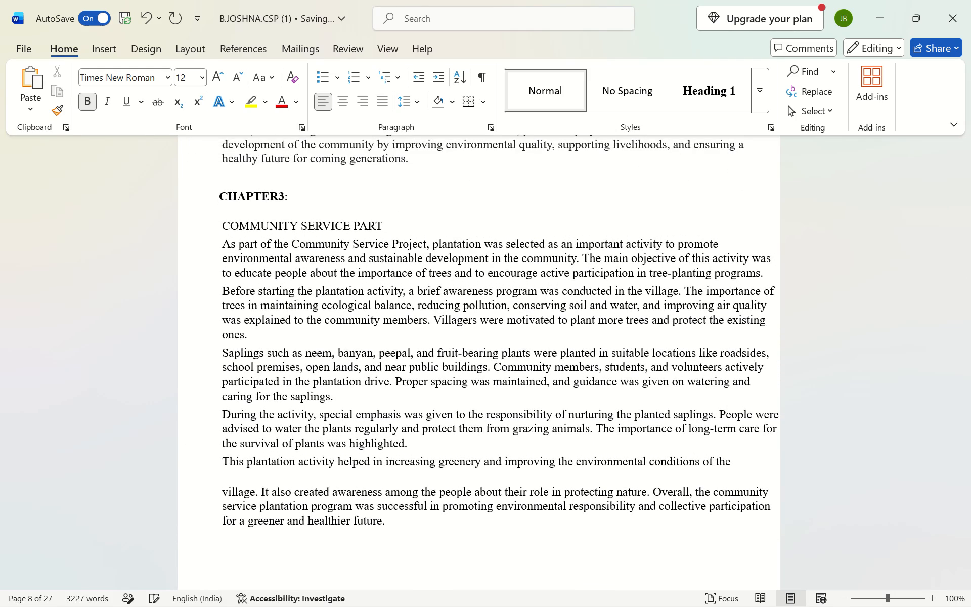
{"action": "key", "text": "space"}
{"action": "key", "text": "space"}
{"action": "key", "text": "space"}
{"action": "key", "text": "space"}
Shrink the whole first-week activity log table slightly in width and height from its bottom-right corner.
{"action": "scroll", "coordinate": [189, 194], "scroll_direction": "down", "scroll_amount": 7}
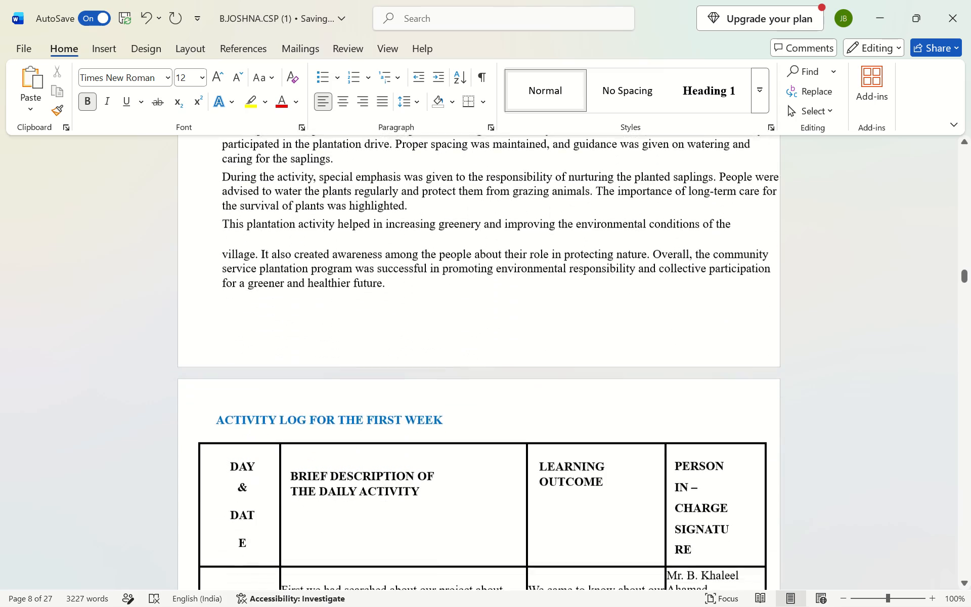
{"action": "scroll", "coordinate": [189, 194], "scroll_direction": "down", "scroll_amount": 4}
{"action": "scroll", "coordinate": [189, 194], "scroll_direction": "up", "scroll_amount": 1}
{"action": "scroll", "coordinate": [189, 194], "scroll_direction": "down", "scroll_amount": 1}
{"action": "left_click", "coordinate": [247, 326]}
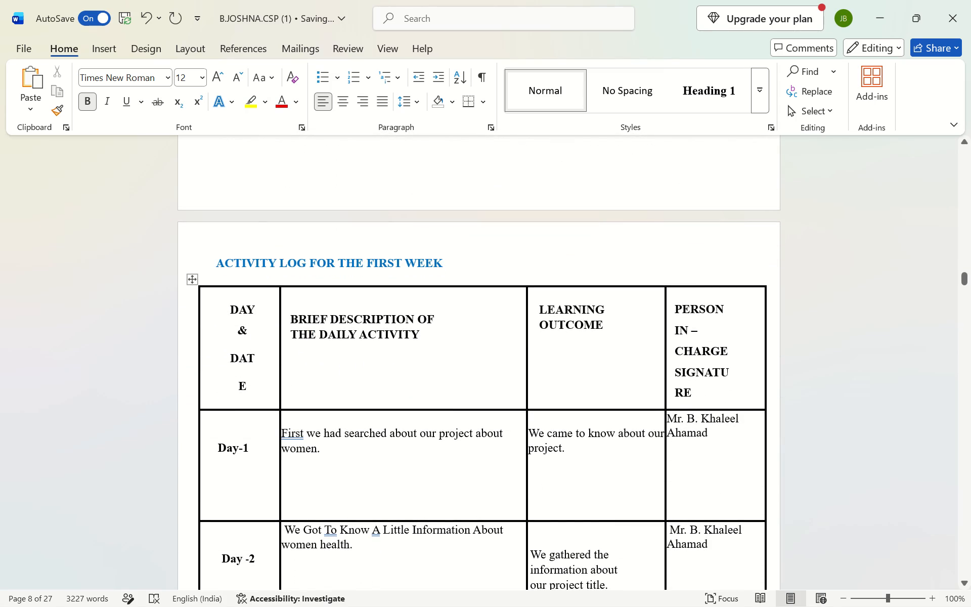
{"action": "left_click_drag", "start_coordinate": [191, 277], "coordinate": [198, 282]}
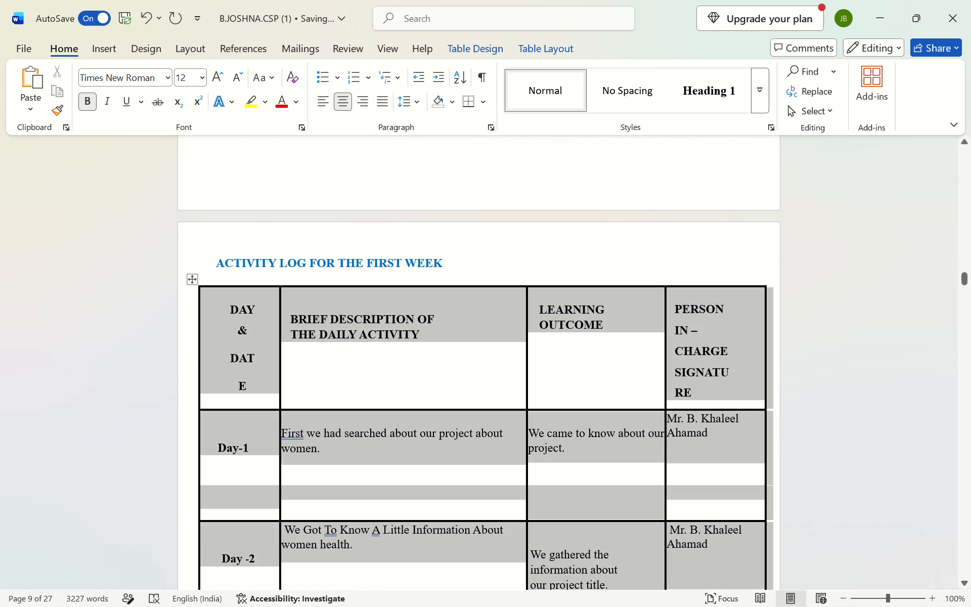
{"action": "left_click_drag", "start_coordinate": [198, 282], "coordinate": [200, 284]}
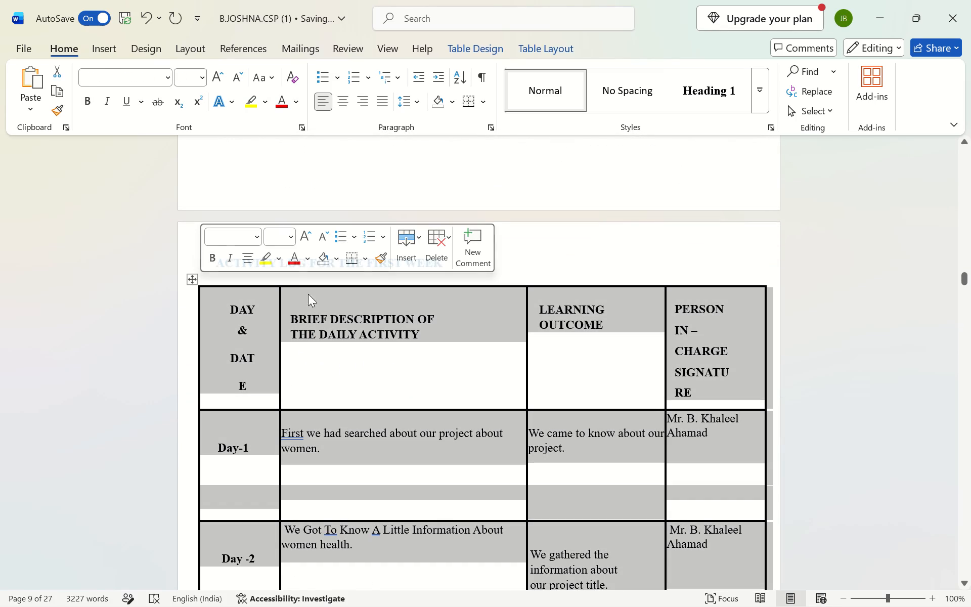
{"action": "scroll", "coordinate": [648, 467], "scroll_direction": "down", "scroll_amount": 4}
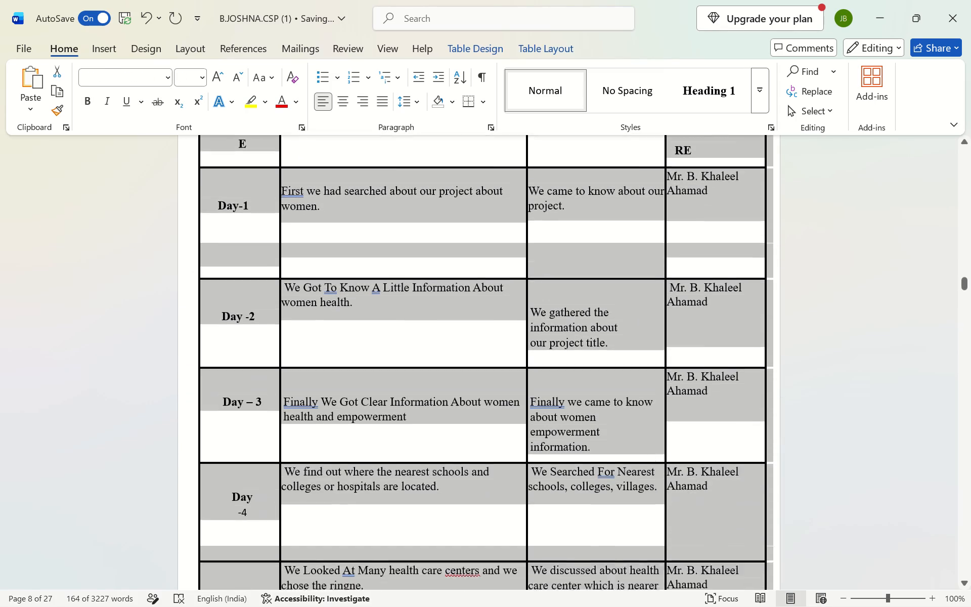
{"action": "scroll", "coordinate": [648, 467], "scroll_direction": "down", "scroll_amount": 12}
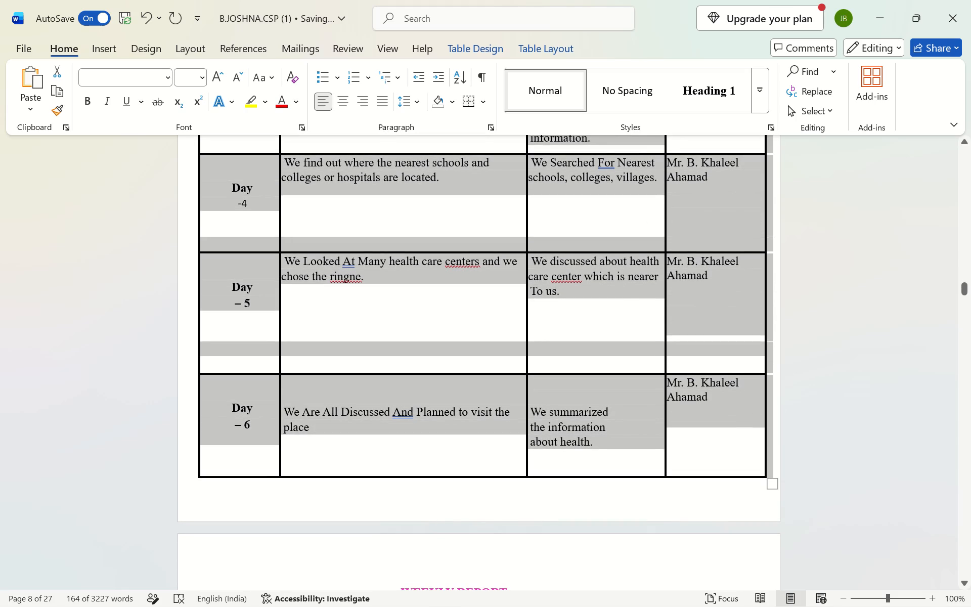
{"action": "scroll", "coordinate": [798, 490], "scroll_direction": "right", "scroll_amount": 2}
{"action": "left_click_drag", "start_coordinate": [770, 481], "coordinate": [748, 465]}
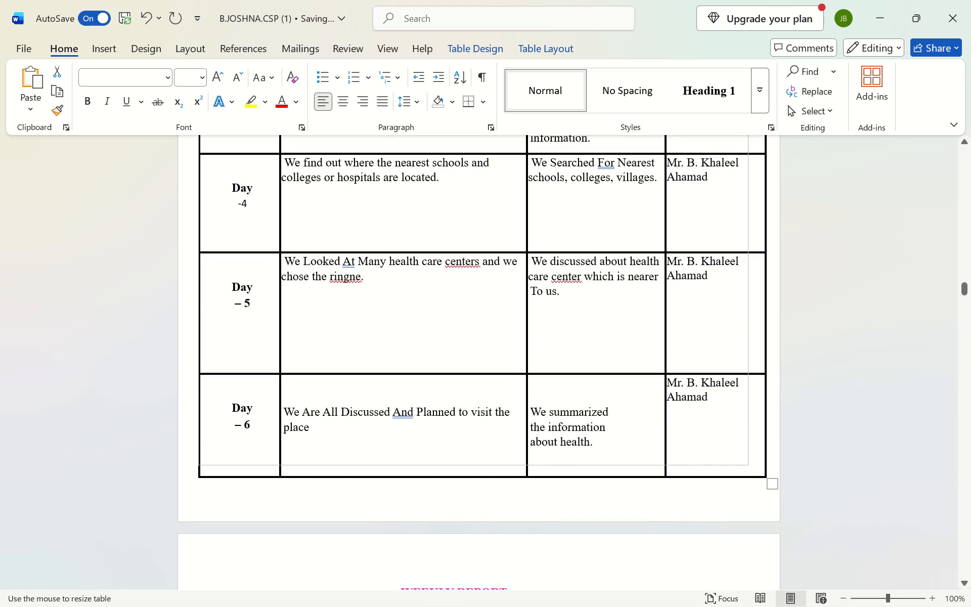
{"action": "left_click_drag", "start_coordinate": [748, 465], "coordinate": [742, 459]}
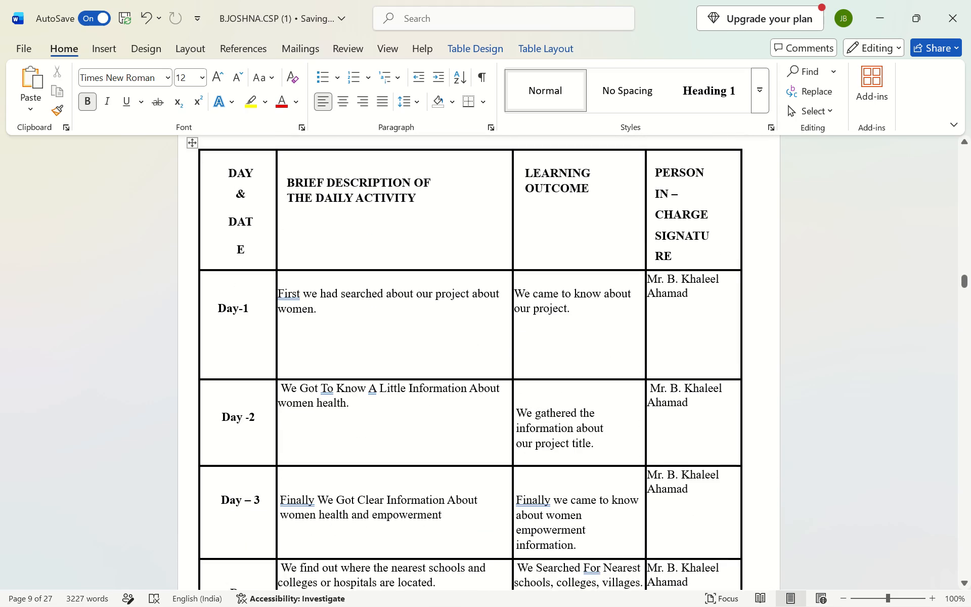
Shrink the first-week activity log table a little further from its bottom-right corner.
{"action": "scroll", "coordinate": [742, 459], "scroll_direction": "down", "scroll_amount": 14}
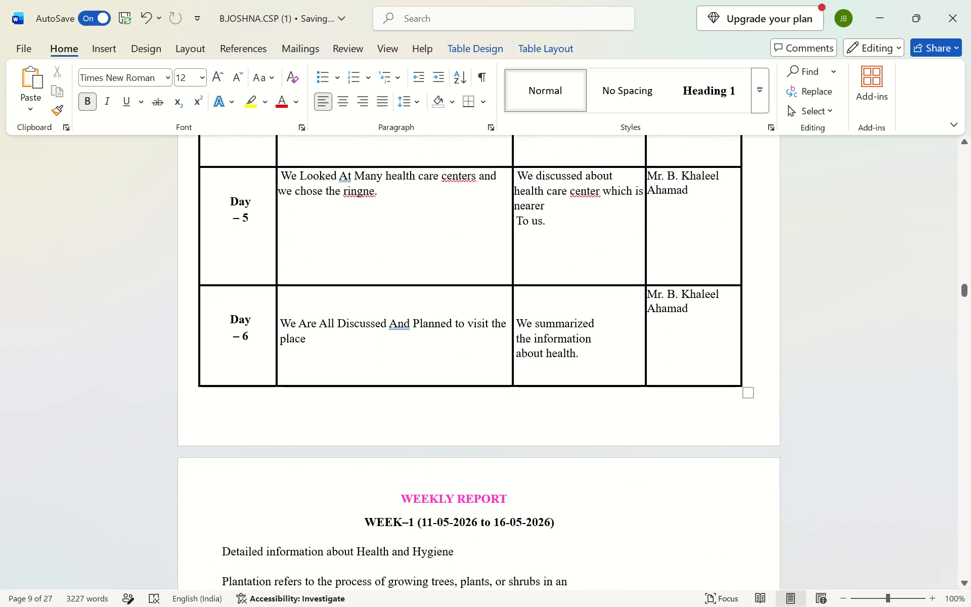
{"action": "left_click_drag", "start_coordinate": [743, 388], "coordinate": [737, 381]}
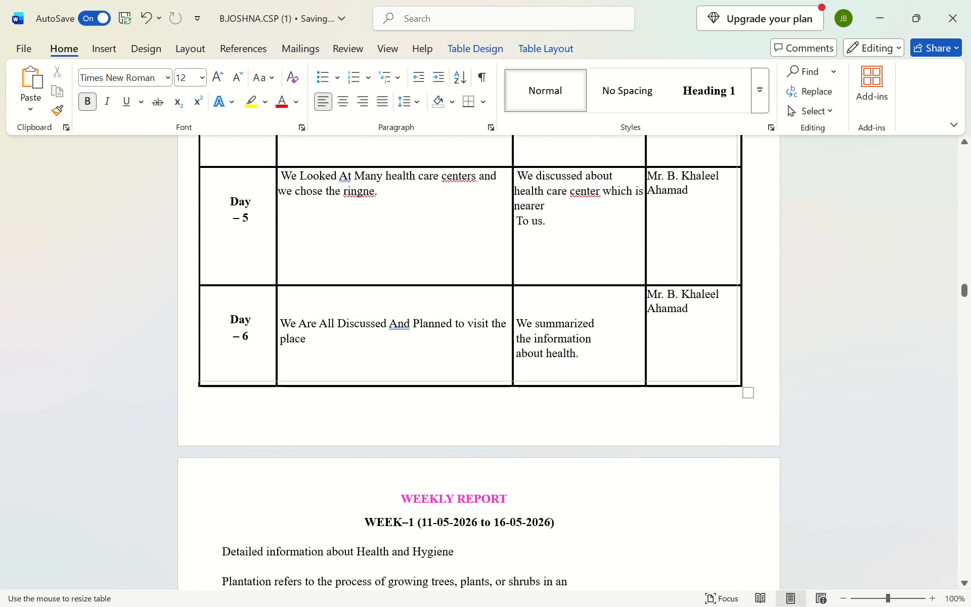
{"action": "left_click_drag", "start_coordinate": [737, 381], "coordinate": [730, 376]}
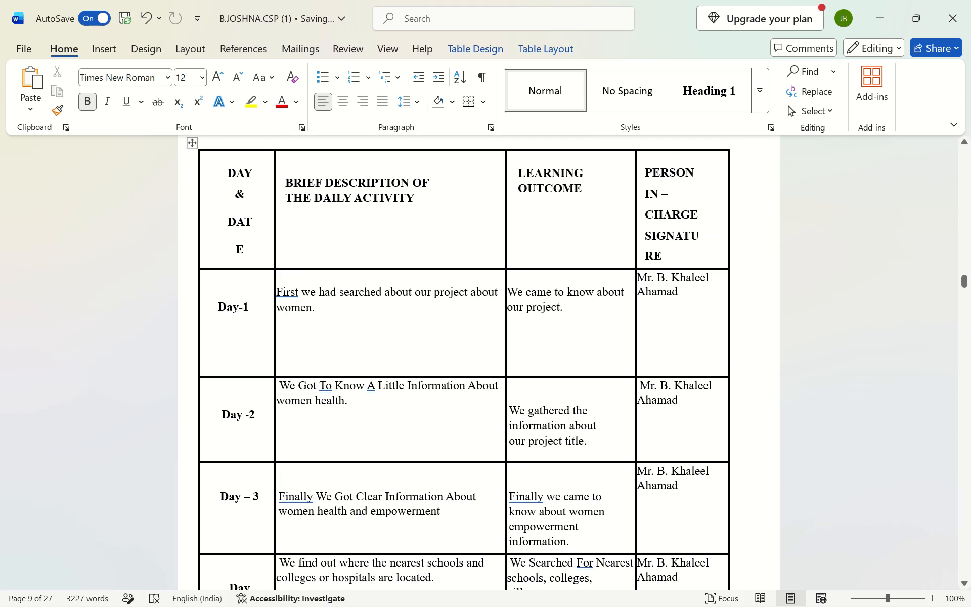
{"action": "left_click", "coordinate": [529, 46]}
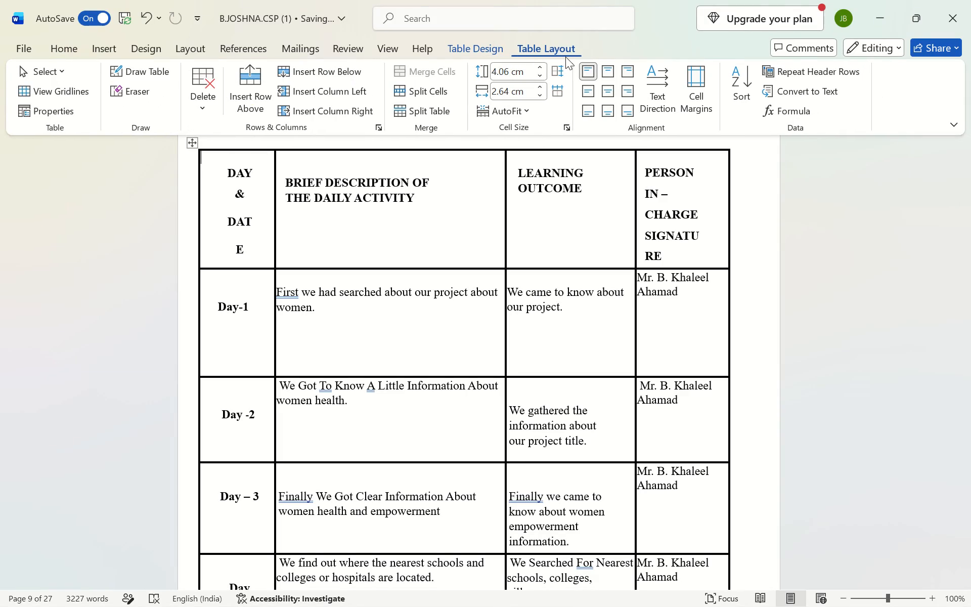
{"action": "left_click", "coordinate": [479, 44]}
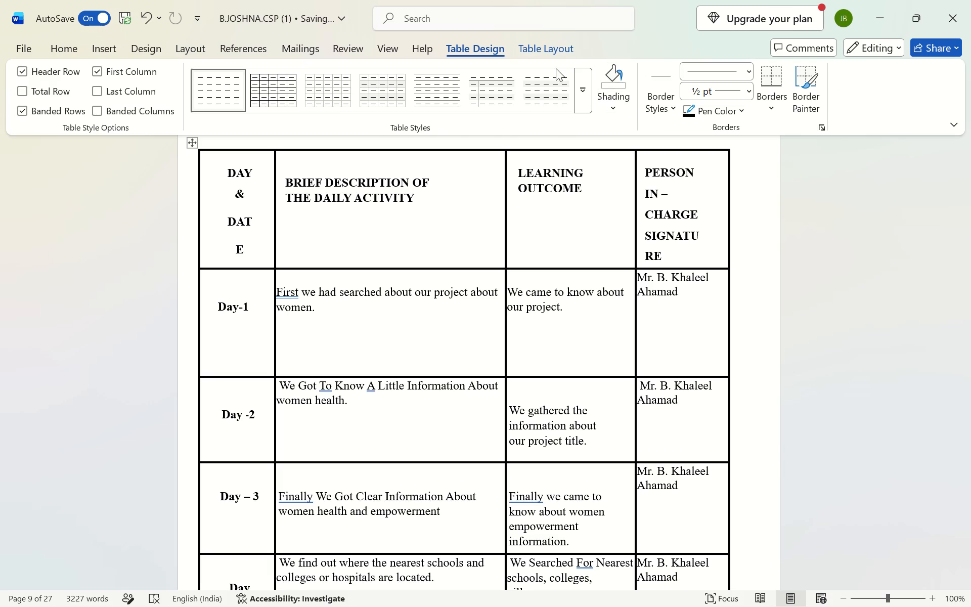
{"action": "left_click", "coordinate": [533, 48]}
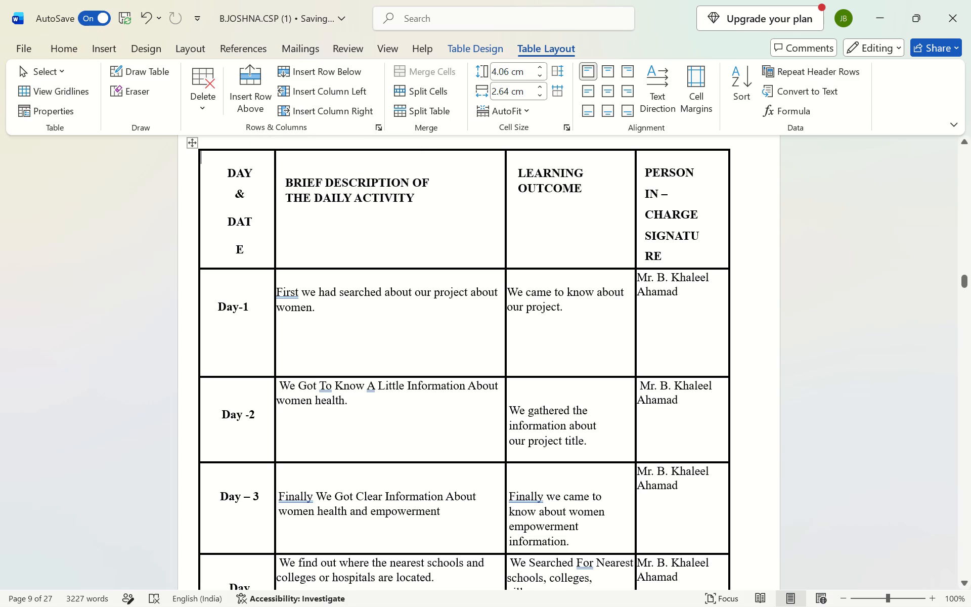
Review the resized first-week activity log table down to its Day 6 row and bottom edge.
{"action": "scroll", "coordinate": [694, 324], "scroll_direction": "left", "scroll_amount": 1}
{"action": "scroll", "coordinate": [694, 324], "scroll_direction": "down", "scroll_amount": 1}
{"action": "scroll", "coordinate": [694, 324], "scroll_direction": "left", "scroll_amount": 1}
{"action": "scroll", "coordinate": [694, 324], "scroll_direction": "down", "scroll_amount": 1}
{"action": "scroll", "coordinate": [694, 324], "scroll_direction": "left", "scroll_amount": 1}
{"action": "scroll", "coordinate": [694, 324], "scroll_direction": "down", "scroll_amount": 1}
{"action": "scroll", "coordinate": [694, 324], "scroll_direction": "left", "scroll_amount": 1}
{"action": "scroll", "coordinate": [694, 324], "scroll_direction": "down", "scroll_amount": 1}
{"action": "scroll", "coordinate": [694, 324], "scroll_direction": "left", "scroll_amount": 1}
{"action": "scroll", "coordinate": [694, 324], "scroll_direction": "down", "scroll_amount": 1}
{"action": "scroll", "coordinate": [694, 324], "scroll_direction": "left", "scroll_amount": 1}
{"action": "scroll", "coordinate": [694, 324], "scroll_direction": "down", "scroll_amount": 1}
{"action": "scroll", "coordinate": [694, 324], "scroll_direction": "left", "scroll_amount": 1}
{"action": "scroll", "coordinate": [694, 324], "scroll_direction": "down", "scroll_amount": 1}
{"action": "scroll", "coordinate": [694, 324], "scroll_direction": "left", "scroll_amount": 1}
{"action": "scroll", "coordinate": [694, 324], "scroll_direction": "down", "scroll_amount": 1}
{"action": "scroll", "coordinate": [694, 324], "scroll_direction": "left", "scroll_amount": 1}
{"action": "scroll", "coordinate": [694, 324], "scroll_direction": "down", "scroll_amount": 1}
{"action": "scroll", "coordinate": [694, 324], "scroll_direction": "left", "scroll_amount": 1}
{"action": "scroll", "coordinate": [694, 324], "scroll_direction": "down", "scroll_amount": 1}
{"action": "scroll", "coordinate": [694, 324], "scroll_direction": "left", "scroll_amount": 1}
{"action": "scroll", "coordinate": [694, 324], "scroll_direction": "down", "scroll_amount": 1}
{"action": "scroll", "coordinate": [694, 324], "scroll_direction": "left", "scroll_amount": 1}
{"action": "scroll", "coordinate": [694, 324], "scroll_direction": "down", "scroll_amount": 1}
{"action": "scroll", "coordinate": [694, 324], "scroll_direction": "left", "scroll_amount": 1}
{"action": "scroll", "coordinate": [694, 324], "scroll_direction": "down", "scroll_amount": 1}
{"action": "scroll", "coordinate": [694, 324], "scroll_direction": "left", "scroll_amount": 1}
{"action": "scroll", "coordinate": [694, 324], "scroll_direction": "down", "scroll_amount": 1}
{"action": "scroll", "coordinate": [694, 324], "scroll_direction": "left", "scroll_amount": 1}
{"action": "scroll", "coordinate": [694, 324], "scroll_direction": "down", "scroll_amount": 1}
{"action": "scroll", "coordinate": [694, 324], "scroll_direction": "left", "scroll_amount": 1}
{"action": "scroll", "coordinate": [694, 324], "scroll_direction": "down", "scroll_amount": 1}
{"action": "scroll", "coordinate": [694, 324], "scroll_direction": "left", "scroll_amount": 1}
{"action": "scroll", "coordinate": [694, 324], "scroll_direction": "down", "scroll_amount": 1}
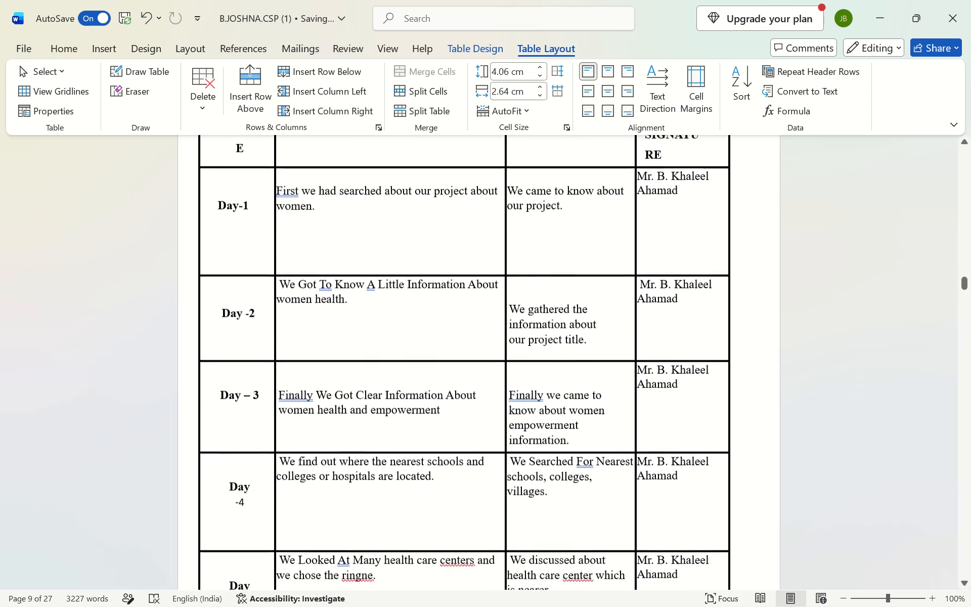
{"action": "scroll", "coordinate": [694, 324], "scroll_direction": "down", "scroll_amount": 9}
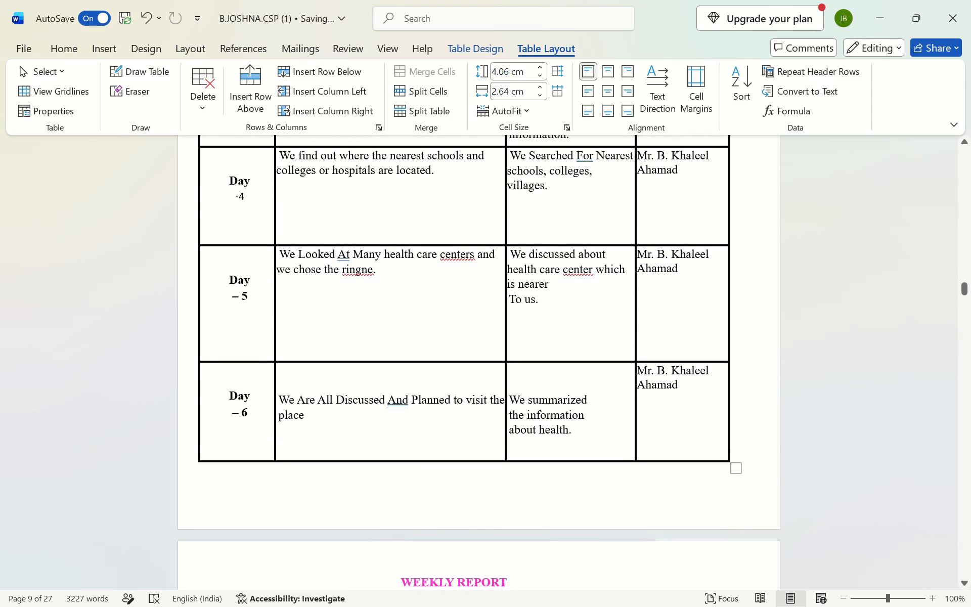
{"action": "left_click", "coordinate": [729, 461]}
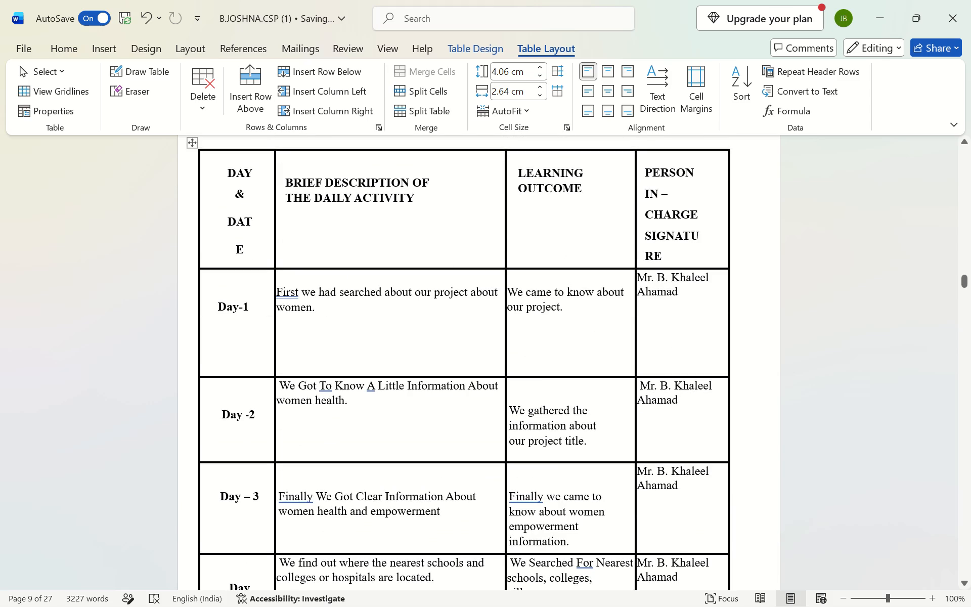
Widen the table's person-in-charge signature column at its outer border and narrow the DAY & DATE column by moving its outer border inward.
{"action": "left_click_drag", "start_coordinate": [729, 402], "coordinate": [746, 400]}
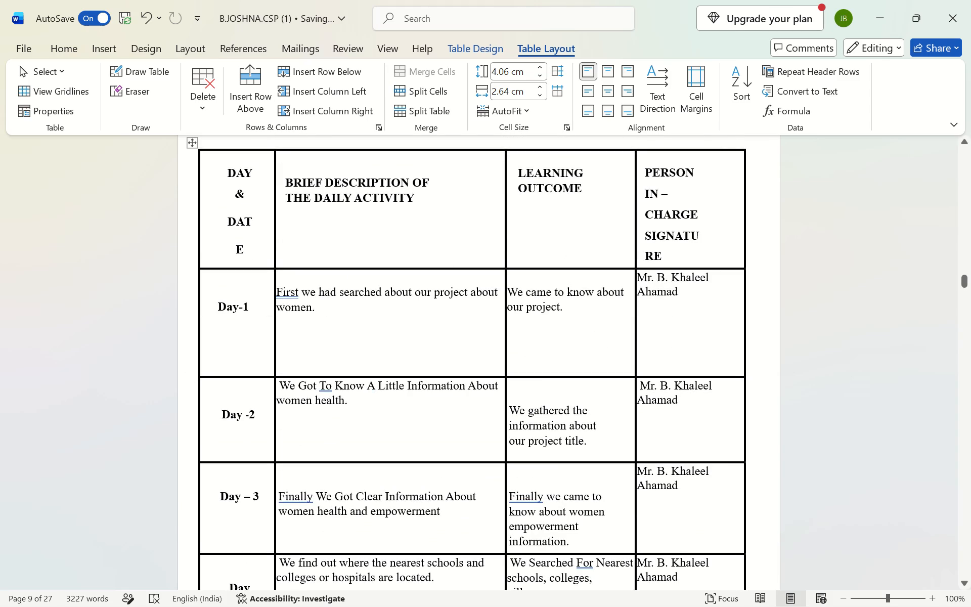
{"action": "left_click_drag", "start_coordinate": [200, 394], "coordinate": [215, 394]}
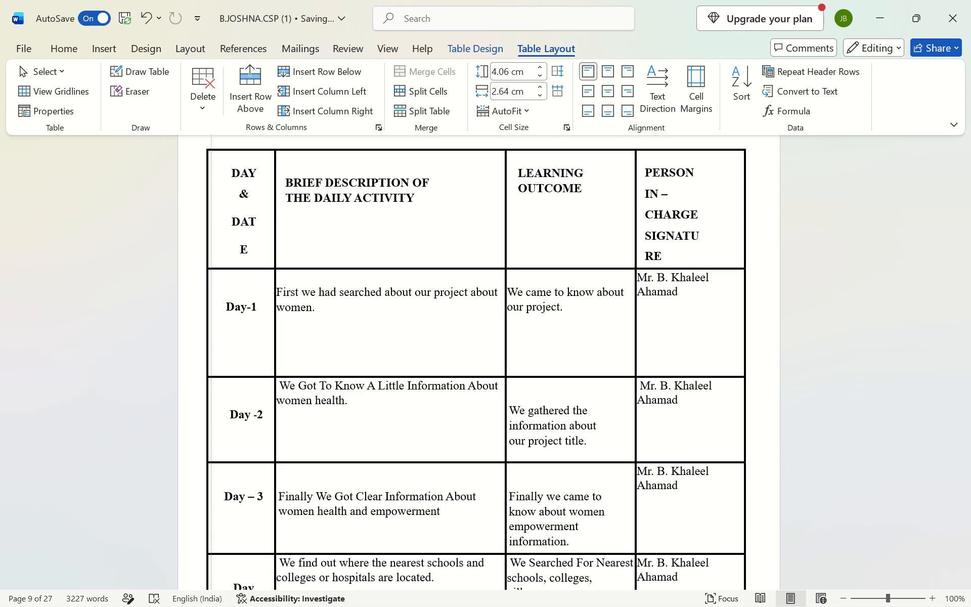
Narrow the first-week activity log's DAY & DATE column to 1.86 cm by moving its outer border inward.
{"action": "left_click_drag", "start_coordinate": [215, 394], "coordinate": [219, 395]}
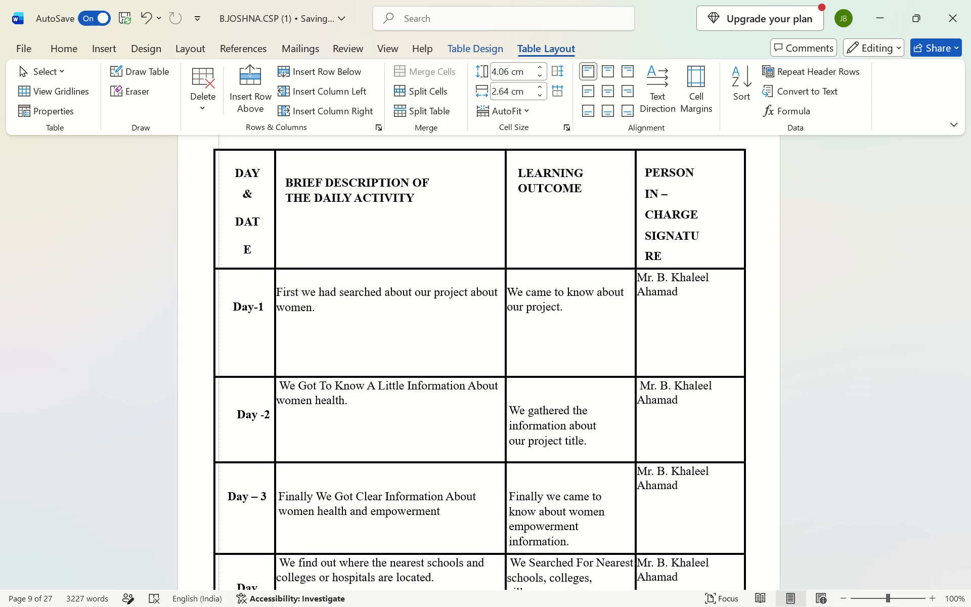
{"action": "left_click_drag", "start_coordinate": [219, 395], "coordinate": [222, 396]}
Review the pages from the narrowed first-week activity log through the Week 1 report and photos to the Week 2 weekly report.
{"action": "scroll", "coordinate": [296, 372], "scroll_direction": "down", "scroll_amount": 3}
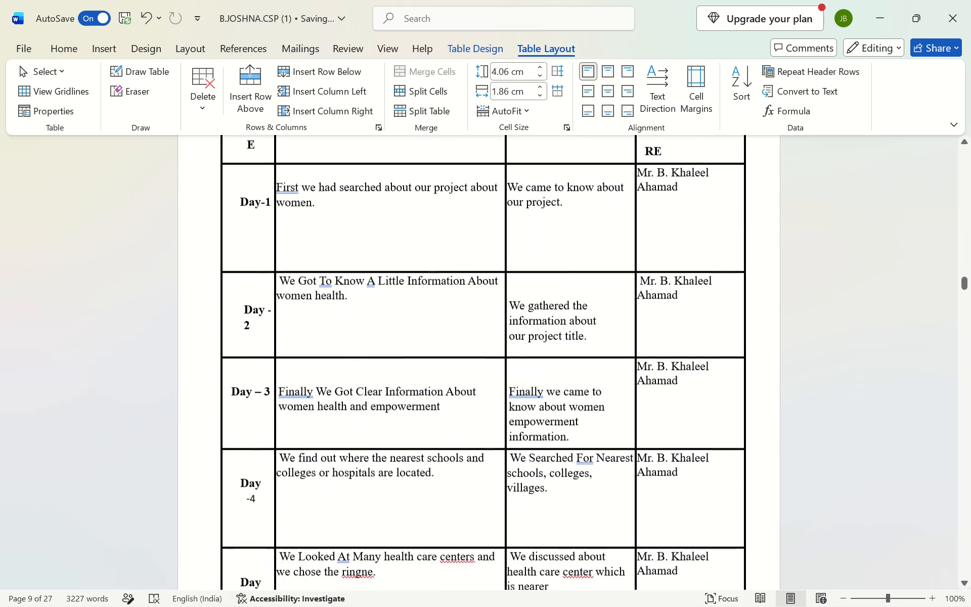
{"action": "scroll", "coordinate": [296, 372], "scroll_direction": "down", "scroll_amount": 9}
{"action": "scroll", "coordinate": [296, 372], "scroll_direction": "up", "scroll_amount": 1}
{"action": "scroll", "coordinate": [296, 372], "scroll_direction": "down", "scroll_amount": 1}
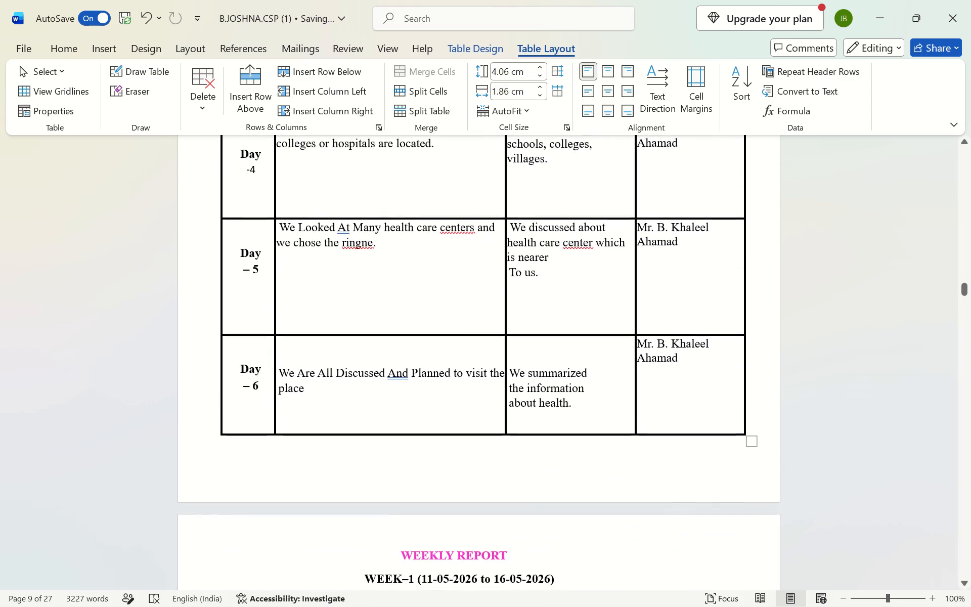
{"action": "scroll", "coordinate": [296, 372], "scroll_direction": "down", "scroll_amount": 7}
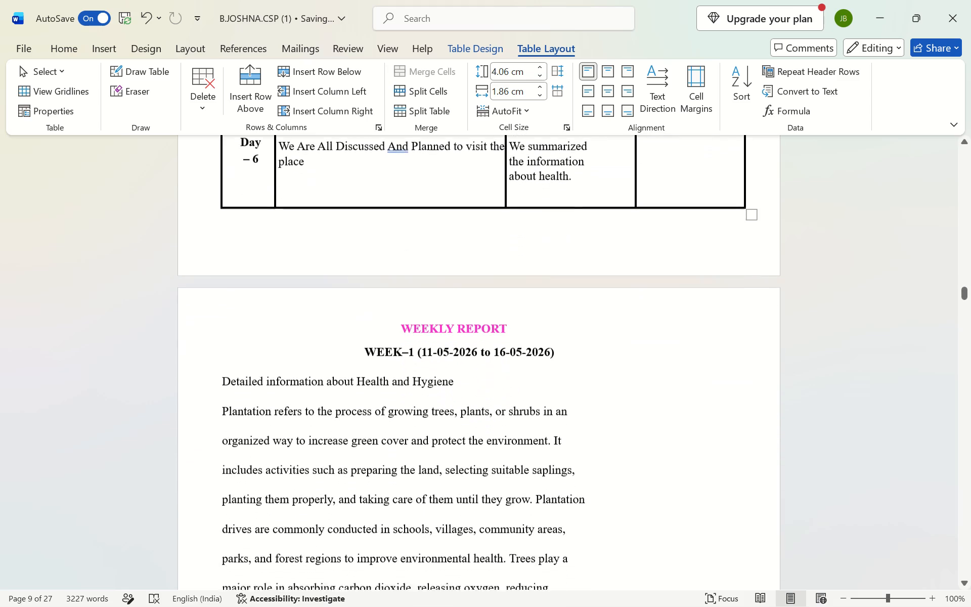
{"action": "scroll", "coordinate": [296, 372], "scroll_direction": "down", "scroll_amount": 17}
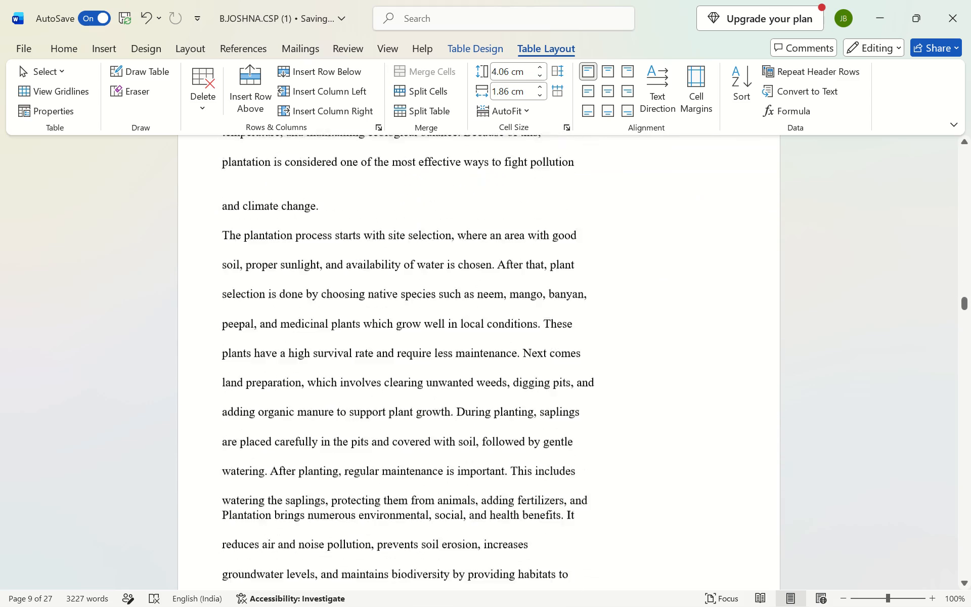
{"action": "scroll", "coordinate": [296, 372], "scroll_direction": "down", "scroll_amount": 15}
{"action": "scroll", "coordinate": [296, 372], "scroll_direction": "down", "scroll_amount": 11}
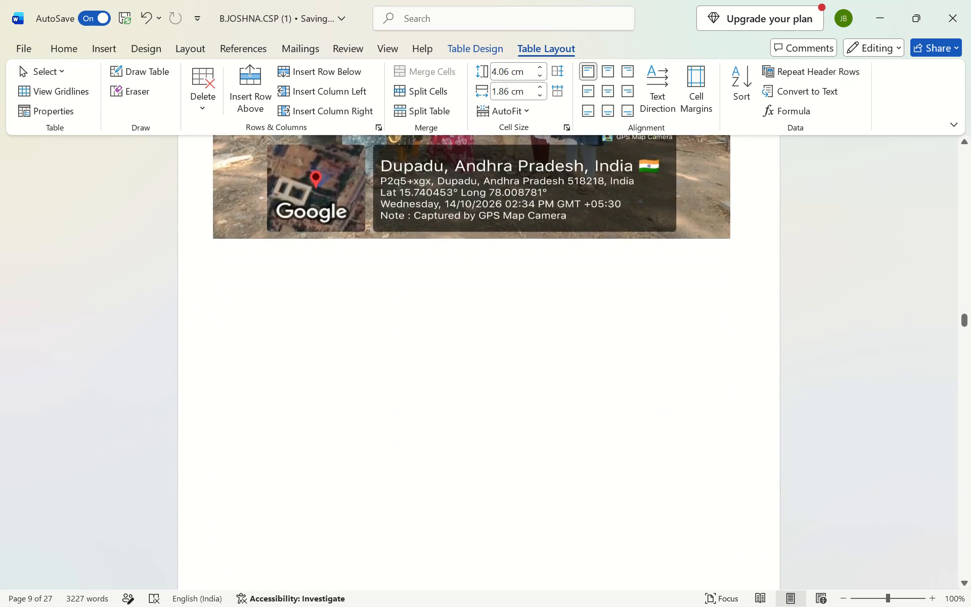
{"action": "scroll", "coordinate": [296, 372], "scroll_direction": "down", "scroll_amount": 18}
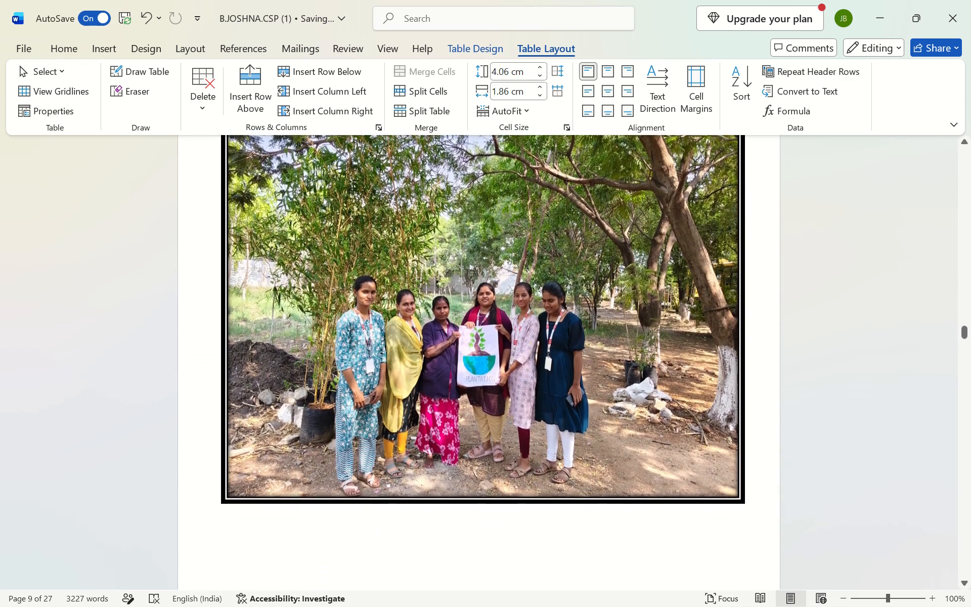
{"action": "scroll", "coordinate": [296, 372], "scroll_direction": "down", "scroll_amount": 19}
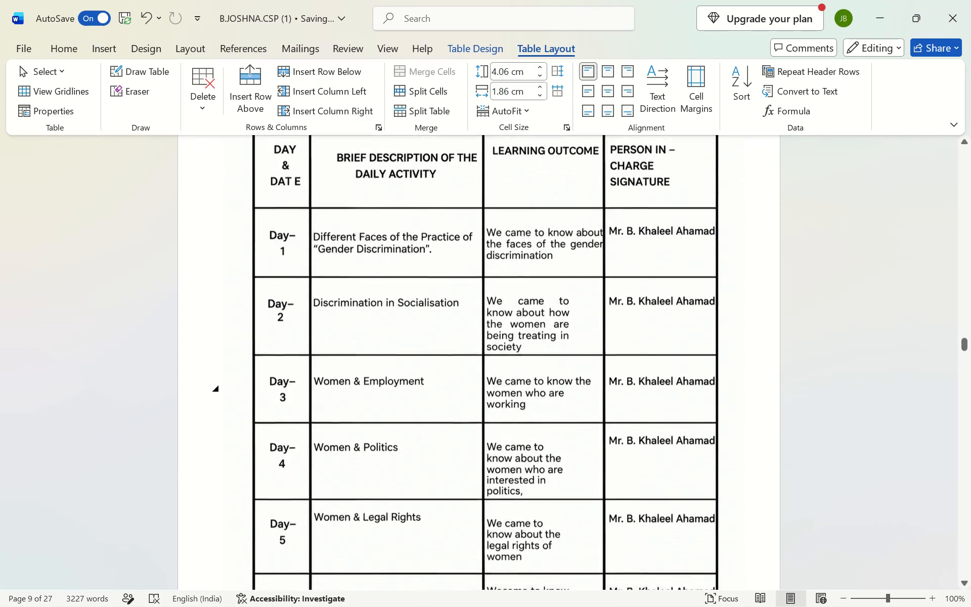
{"action": "scroll", "coordinate": [296, 372], "scroll_direction": "down", "scroll_amount": 19}
{"action": "scroll", "coordinate": [296, 372], "scroll_direction": "down", "scroll_amount": 3}
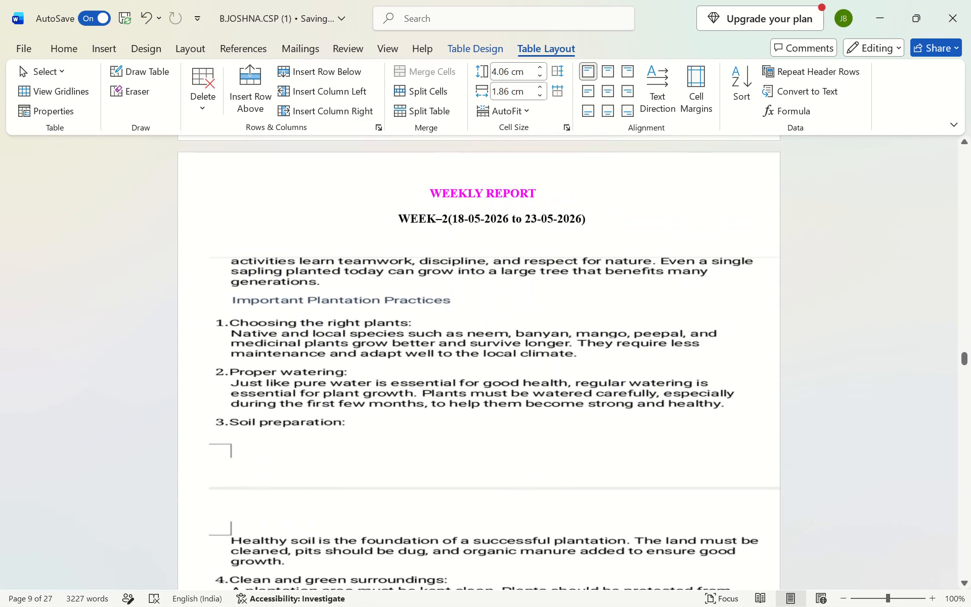
Resize the plantation practices picture under the WEEK–2 heading from its top-left corner, bringing its left edge inward from the page margin.
{"action": "scroll", "coordinate": [296, 372], "scroll_direction": "down", "scroll_amount": 2}
{"action": "left_click", "coordinate": [229, 182]}
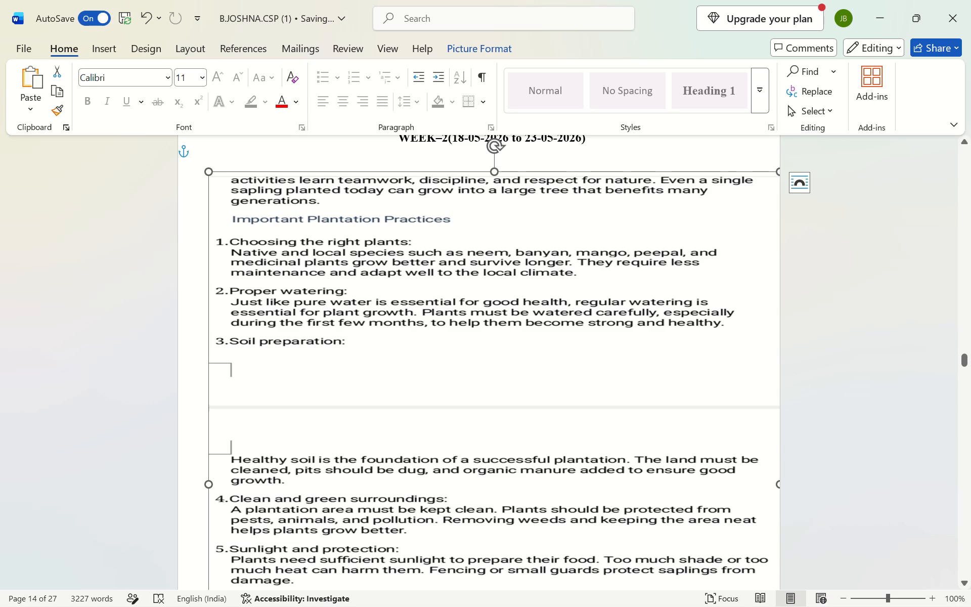
{"action": "left_click_drag", "start_coordinate": [209, 173], "coordinate": [223, 182]}
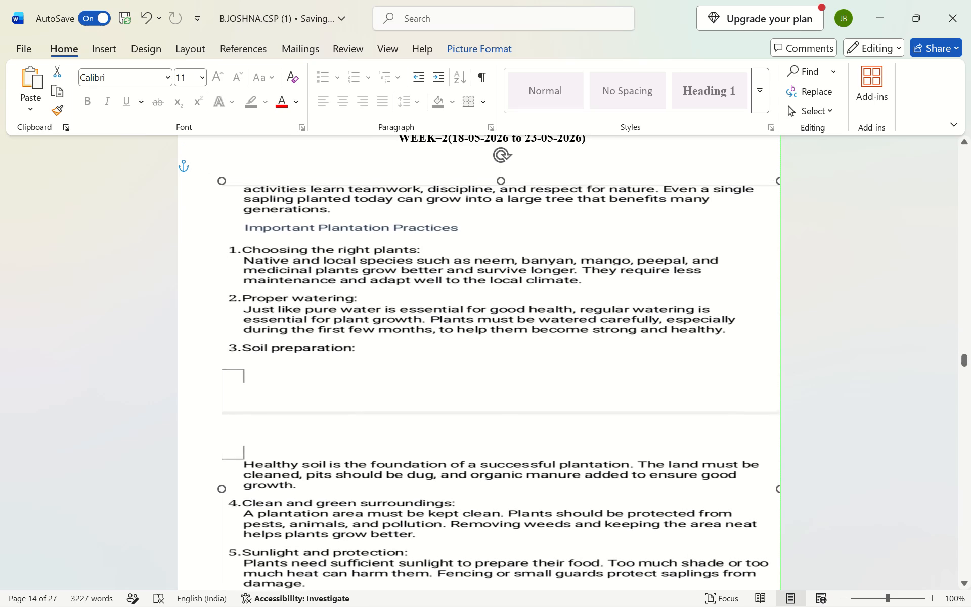
{"action": "left_click_drag", "start_coordinate": [223, 182], "coordinate": [222, 197]}
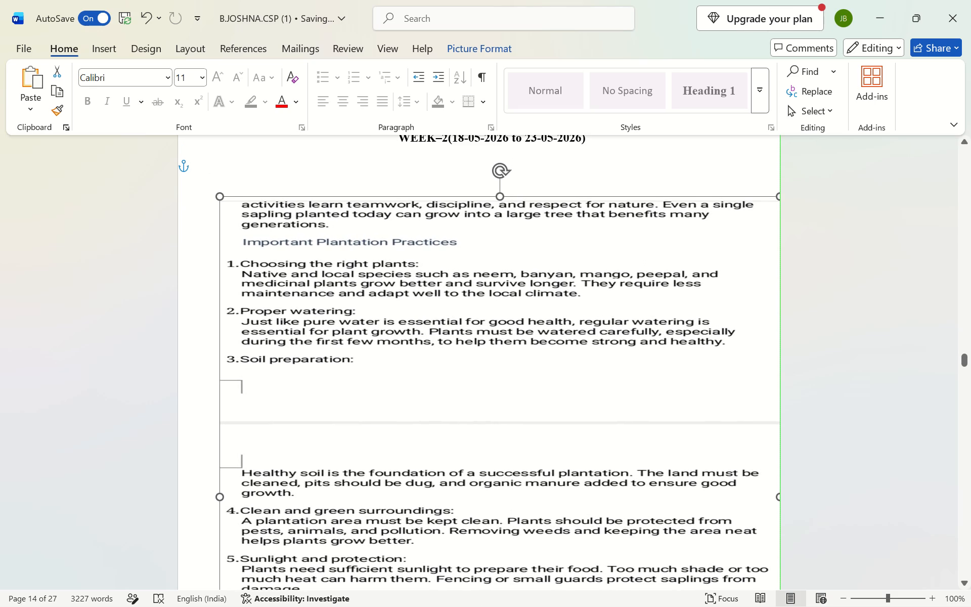
{"action": "left_click_drag", "start_coordinate": [222, 197], "coordinate": [223, 168]}
Check the resized Week 2 plantation practices picture down to its photograph and bottom edge.
{"action": "scroll", "coordinate": [223, 168], "scroll_direction": "down", "scroll_amount": 7}
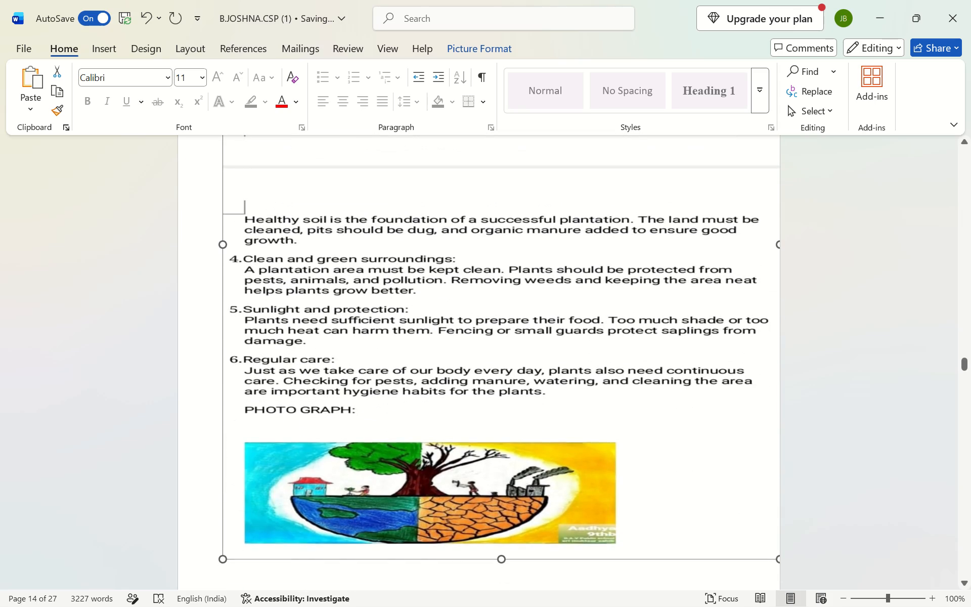
{"action": "scroll", "coordinate": [223, 168], "scroll_direction": "down", "scroll_amount": 1}
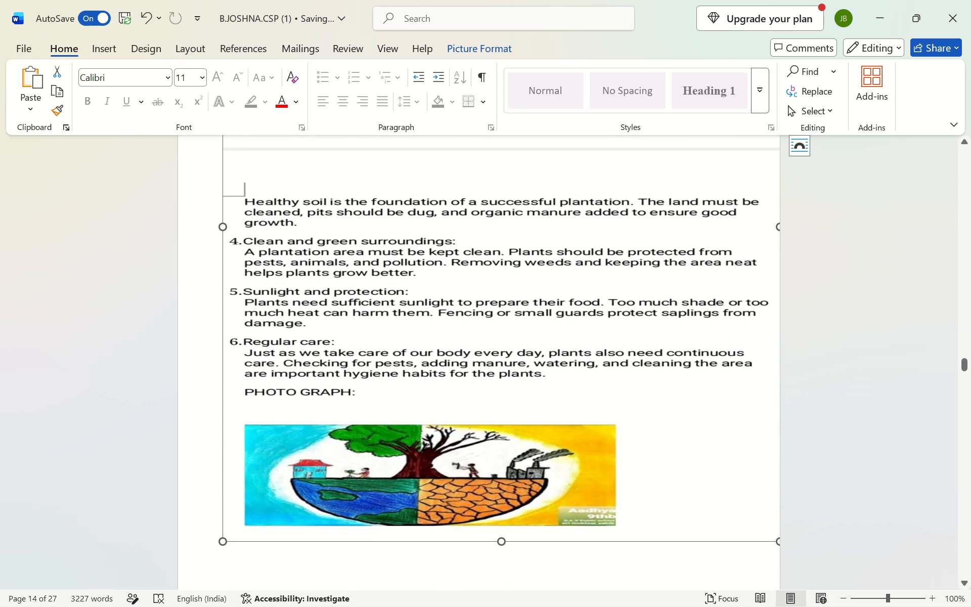
{"action": "scroll", "coordinate": [223, 168], "scroll_direction": "up", "scroll_amount": 2}
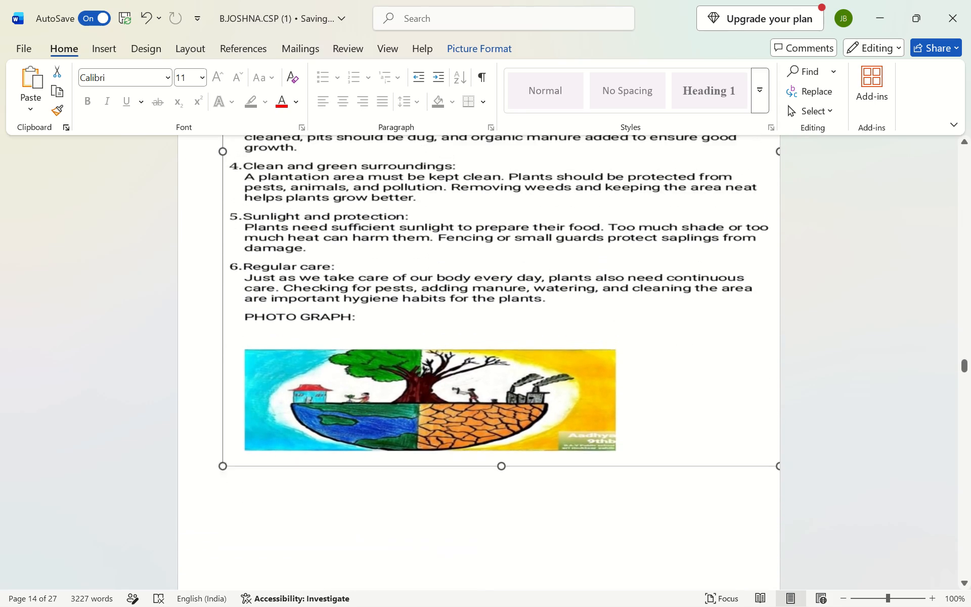
{"action": "scroll", "coordinate": [223, 168], "scroll_direction": "up", "scroll_amount": 2}
{"action": "scroll", "coordinate": [223, 168], "scroll_direction": "down", "scroll_amount": 1}
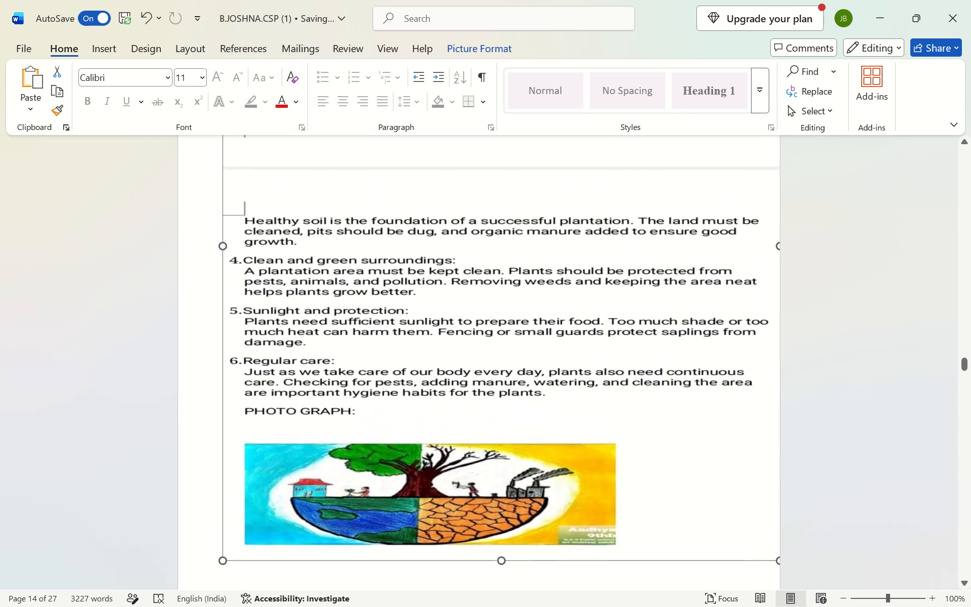
{"action": "scroll", "coordinate": [223, 168], "scroll_direction": "down", "scroll_amount": 3}
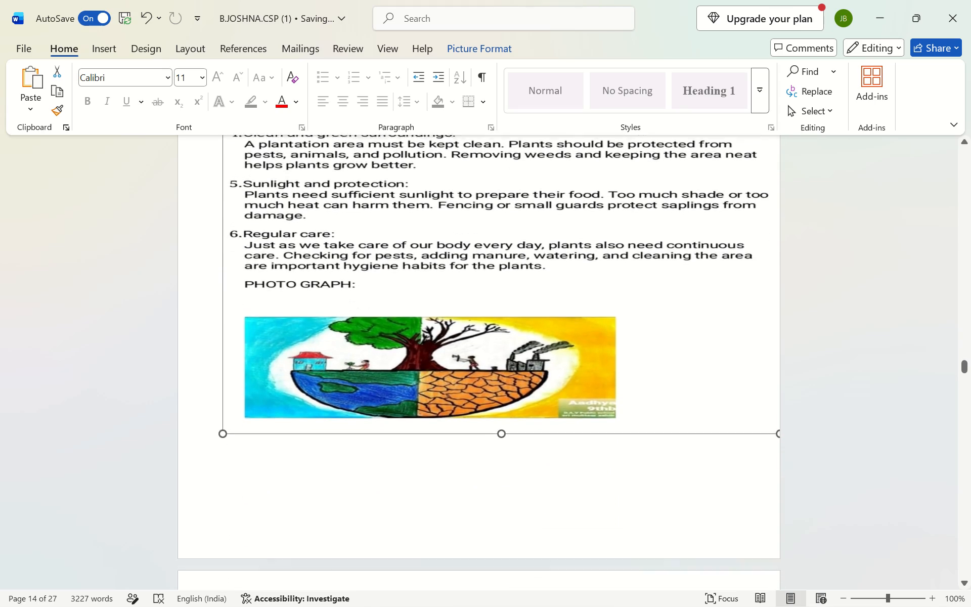
Resize the "Detailed Information About Plantation" picture from its top-left corner, moving its left edge inward and its top edge slightly up.
{"action": "scroll", "coordinate": [223, 168], "scroll_direction": "down", "scroll_amount": 2}
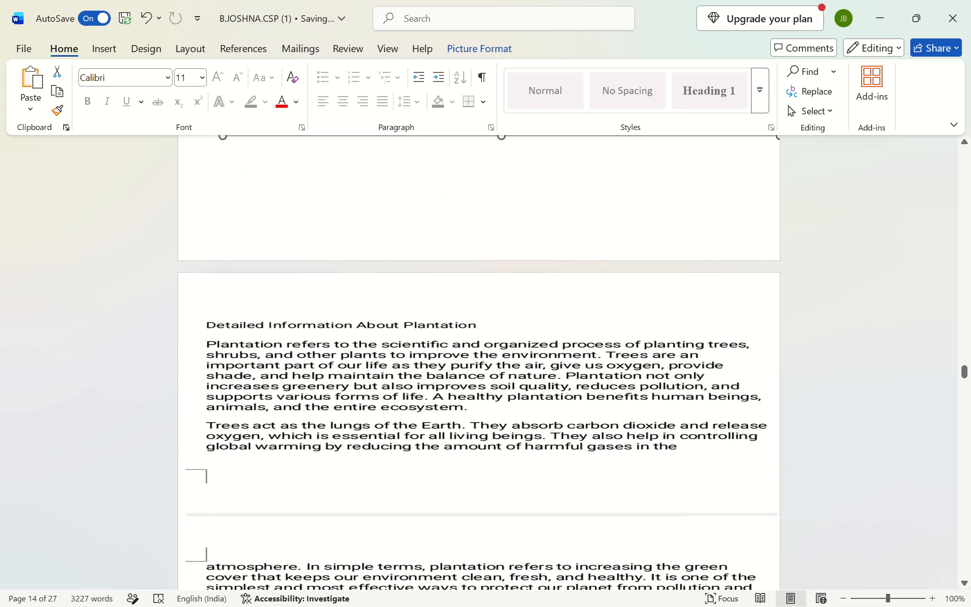
{"action": "left_click", "coordinate": [231, 356]}
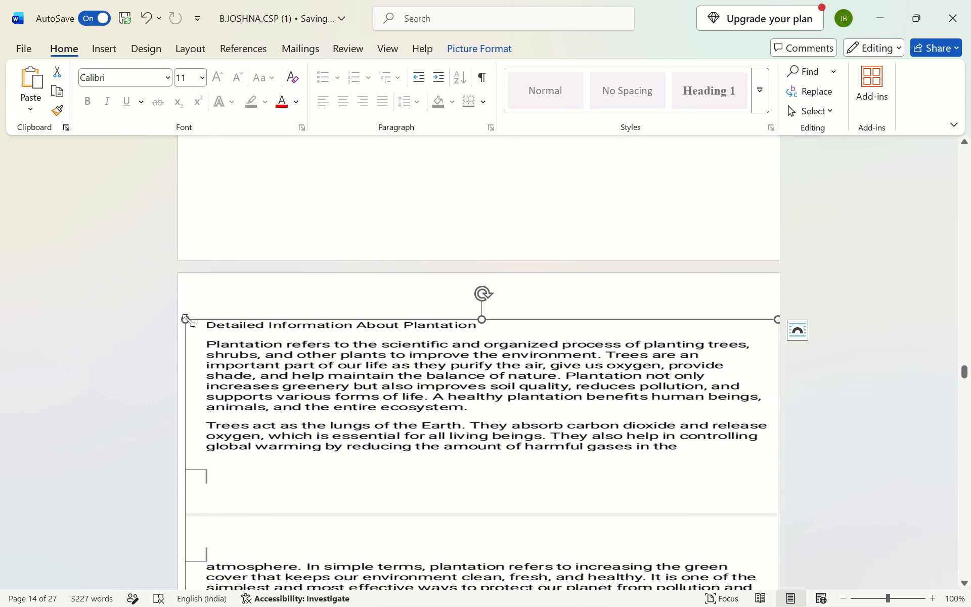
{"action": "left_click_drag", "start_coordinate": [189, 320], "coordinate": [207, 301]}
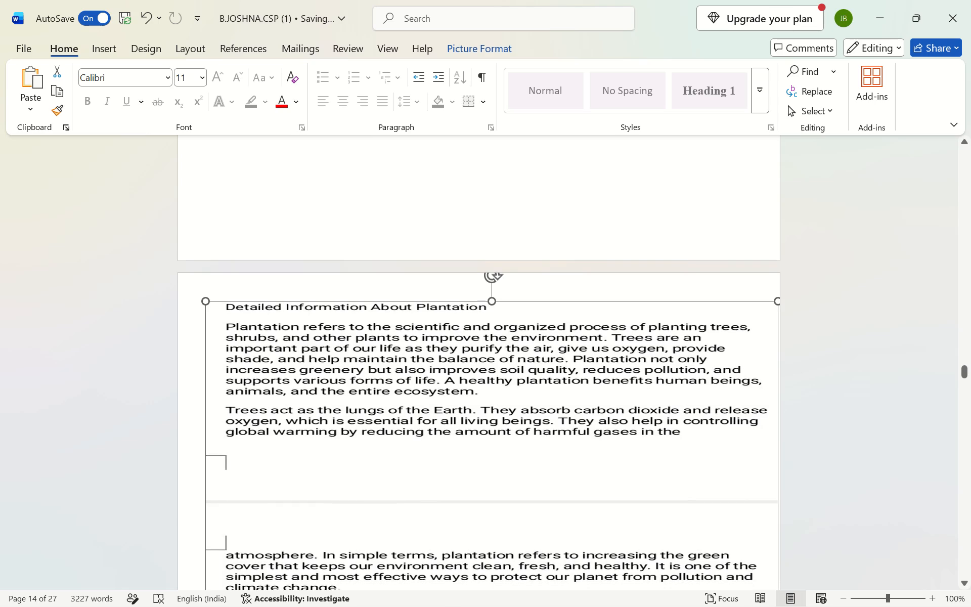
{"action": "left_click_drag", "start_coordinate": [207, 301], "coordinate": [207, 308]}
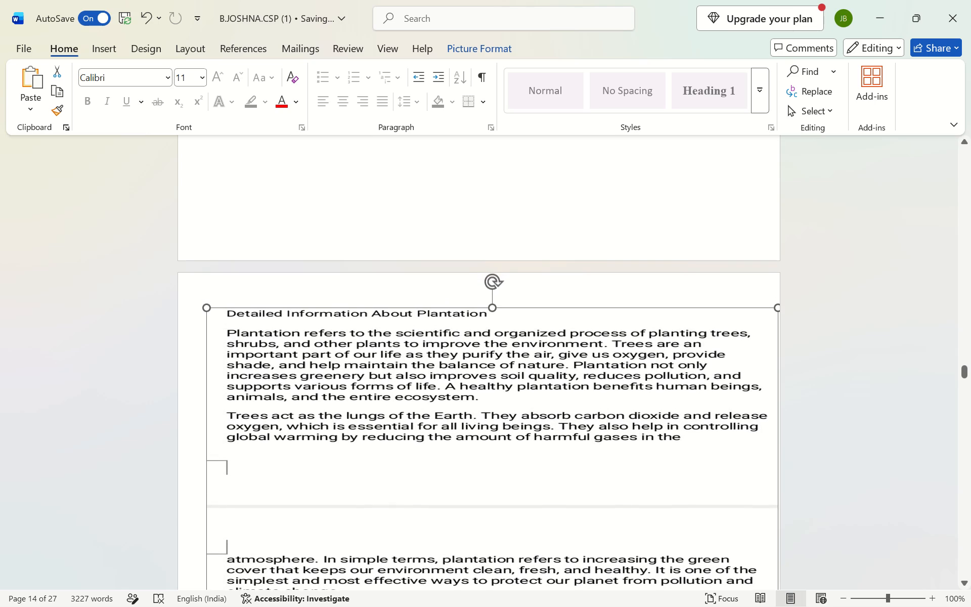
{"action": "left_click_drag", "start_coordinate": [207, 308], "coordinate": [216, 308]}
Narrow the "Detailed Information About Plantation" picture further from its bottom-left corner, moving its left edge inward, and deselect it.
{"action": "scroll", "coordinate": [216, 308], "scroll_direction": "down", "scroll_amount": 1}
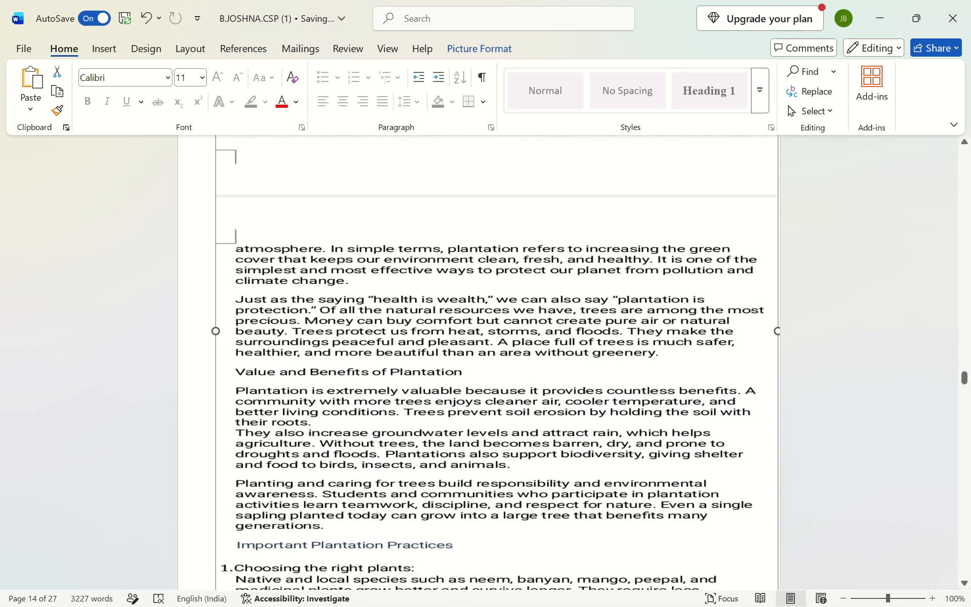
{"action": "scroll", "coordinate": [216, 308], "scroll_direction": "down", "scroll_amount": 3}
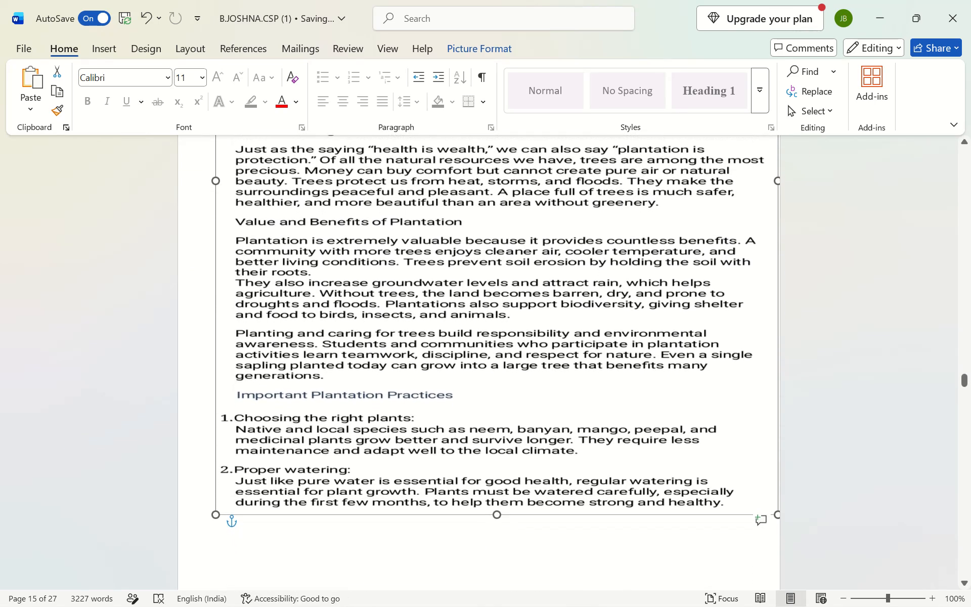
{"action": "scroll", "coordinate": [216, 308], "scroll_direction": "down", "scroll_amount": 1}
{"action": "double_click", "coordinate": [215, 507]}
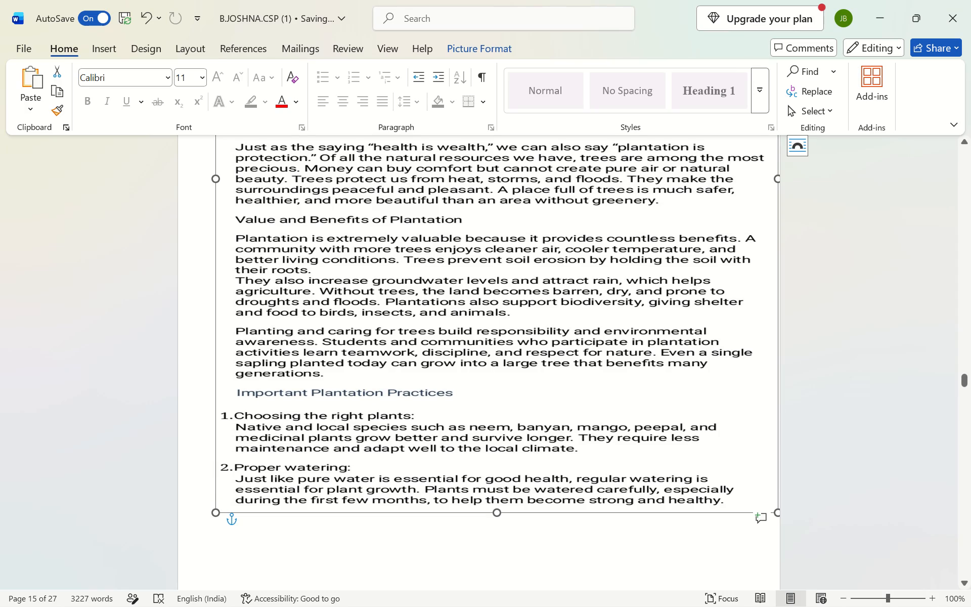
{"action": "left_click", "coordinate": [217, 512]}
{"action": "left_click_drag", "start_coordinate": [217, 512], "coordinate": [229, 509]}
{"action": "left_click", "coordinate": [227, 530]}
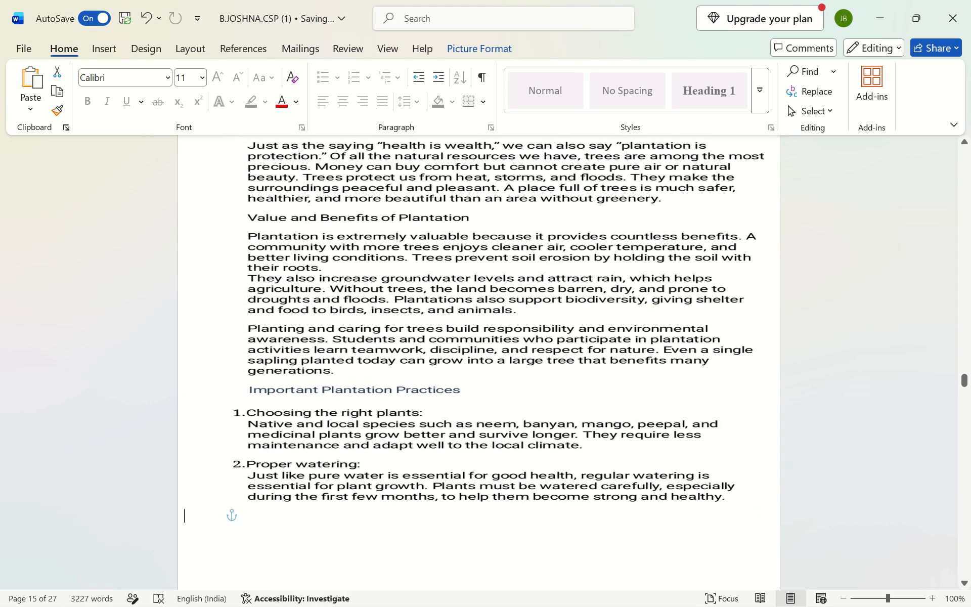
Shrink the "ACTIVITY LOG FOR THE THIRD WEEK" table picture slightly in proportion, adjusting it from its top-left and top-right corners.
{"action": "scroll", "coordinate": [262, 526], "scroll_direction": "up", "scroll_amount": 2}
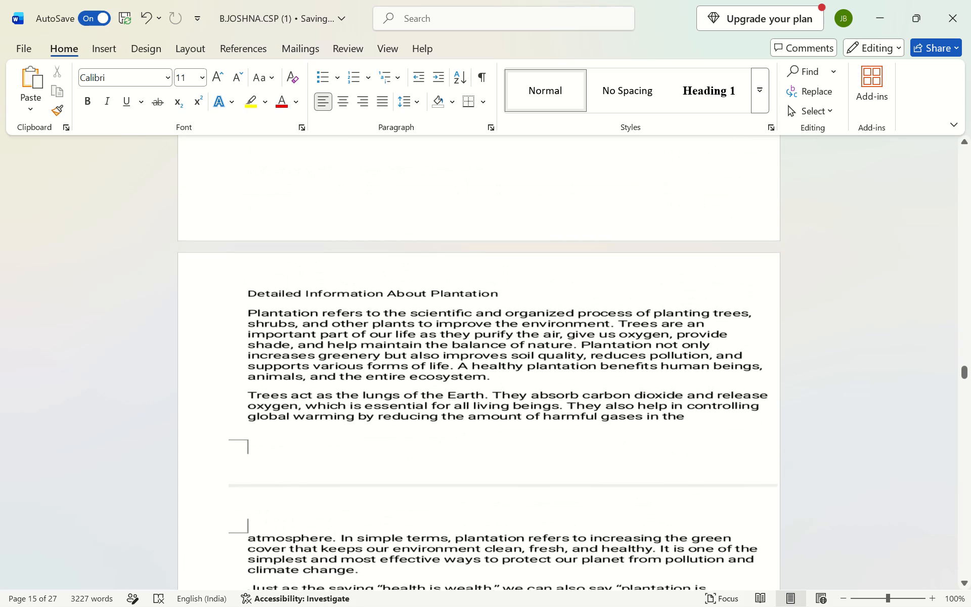
{"action": "scroll", "coordinate": [262, 526], "scroll_direction": "up", "scroll_amount": 2}
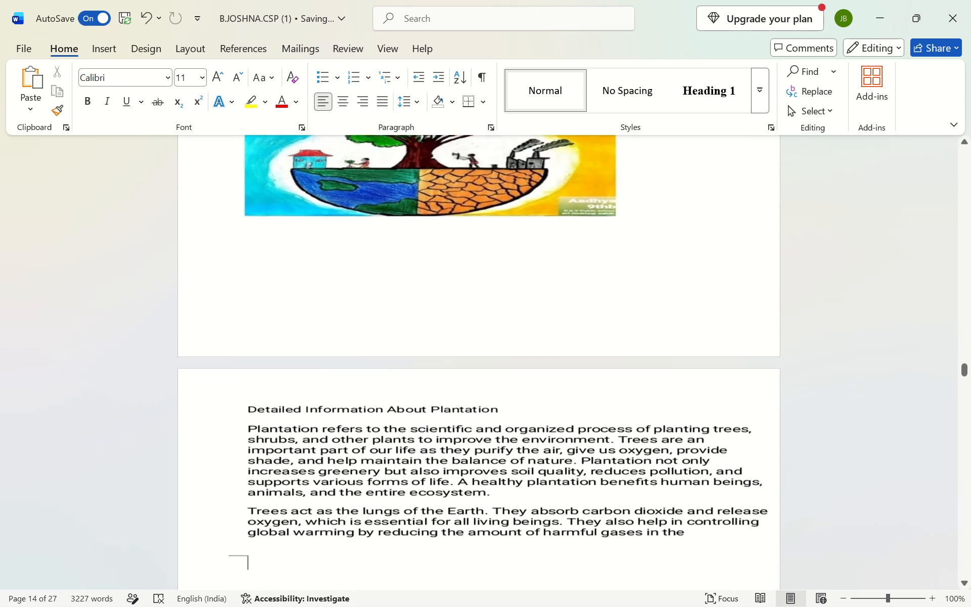
{"action": "scroll", "coordinate": [262, 526], "scroll_direction": "up", "scroll_amount": 2}
{"action": "scroll", "coordinate": [262, 526], "scroll_direction": "down", "scroll_amount": 3}
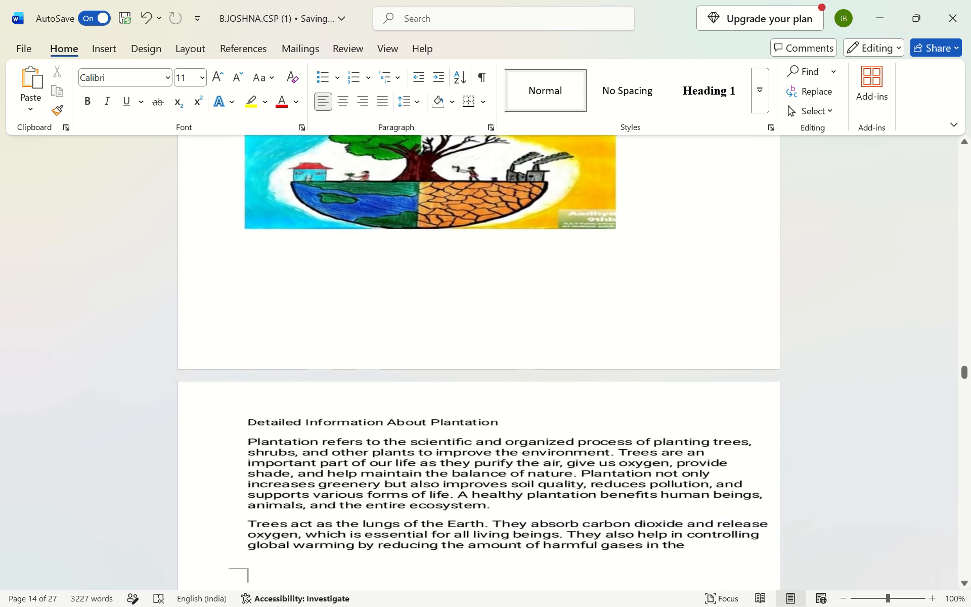
{"action": "scroll", "coordinate": [262, 526], "scroll_direction": "down", "scroll_amount": 5}
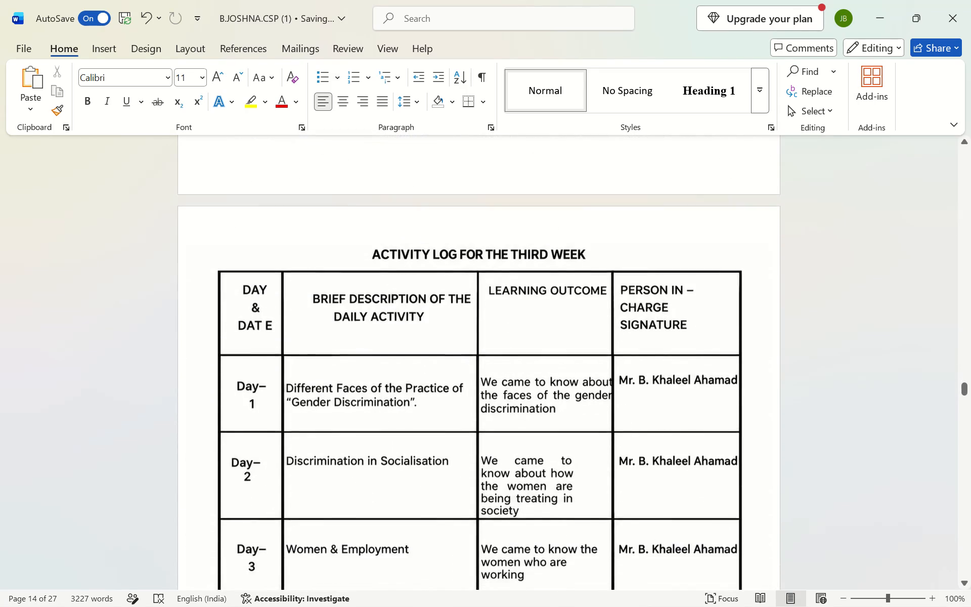
{"action": "left_click", "coordinate": [248, 377]}
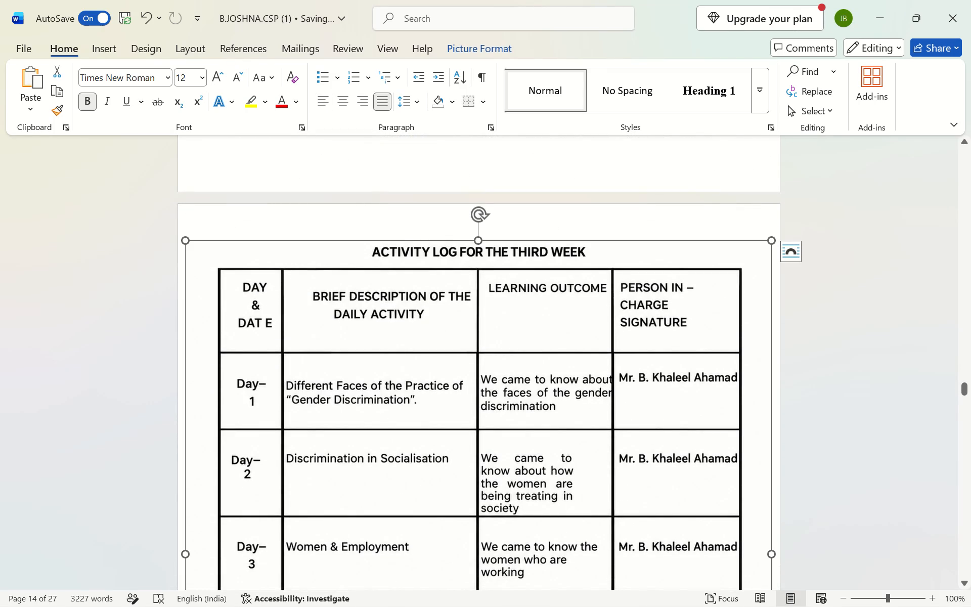
{"action": "left_click_drag", "start_coordinate": [188, 241], "coordinate": [205, 252]}
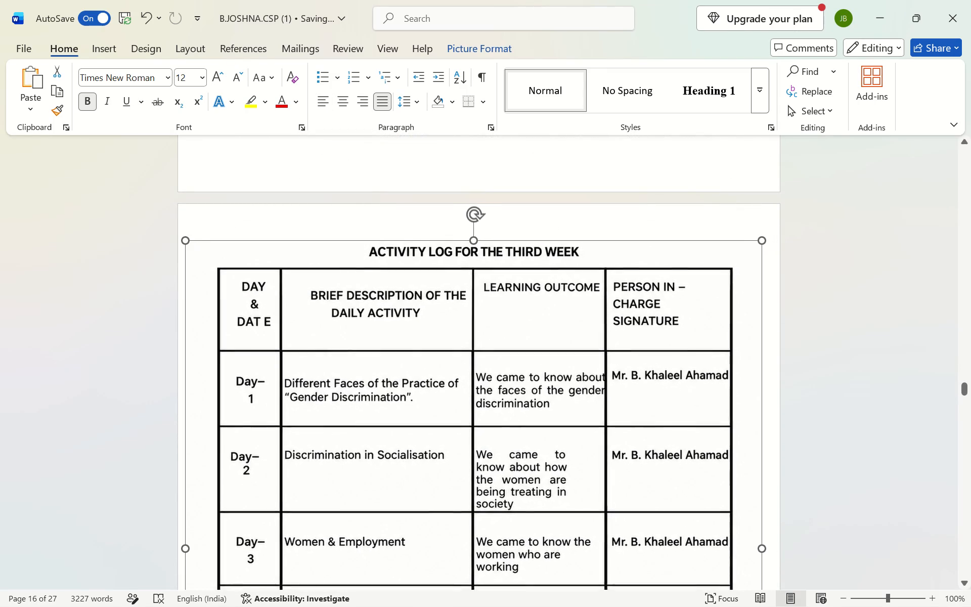
{"action": "left_click_drag", "start_coordinate": [205, 252], "coordinate": [237, 279]}
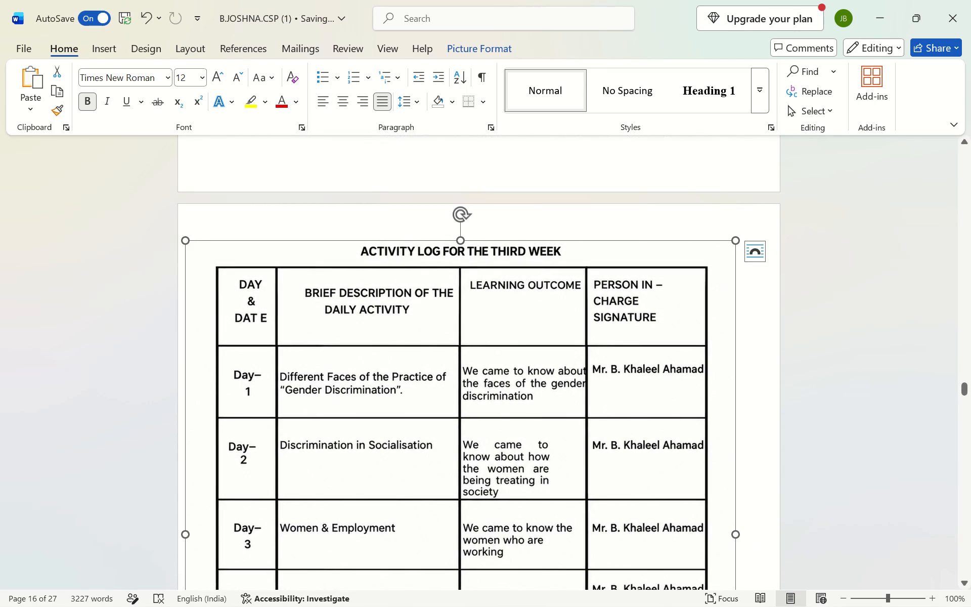
{"action": "left_click_drag", "start_coordinate": [597, 255], "coordinate": [629, 258]}
{"action": "left_click", "coordinate": [629, 258]}
{"action": "left_click_drag", "start_coordinate": [732, 241], "coordinate": [773, 239]}
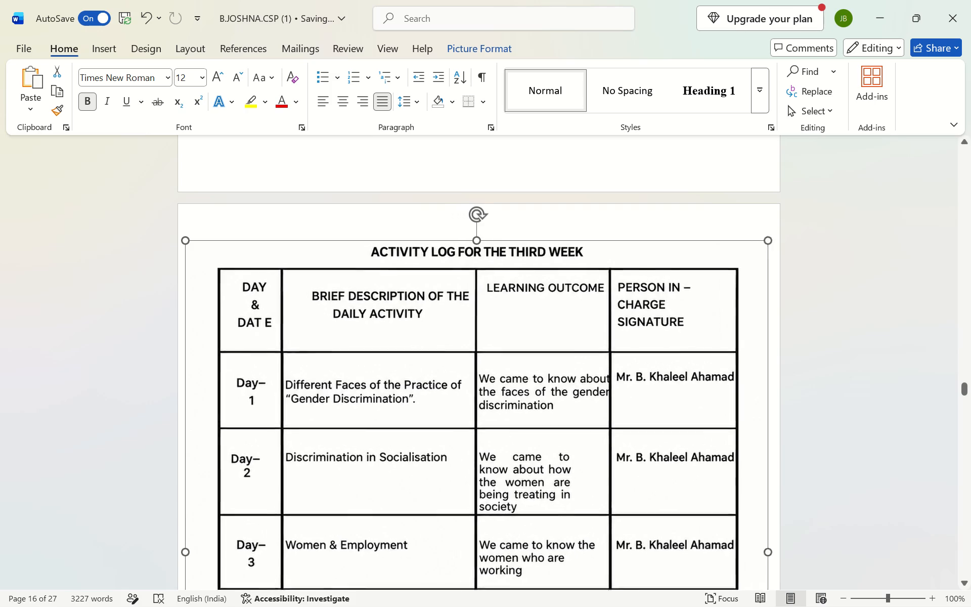
{"action": "left_click_drag", "start_coordinate": [773, 239], "coordinate": [741, 252]}
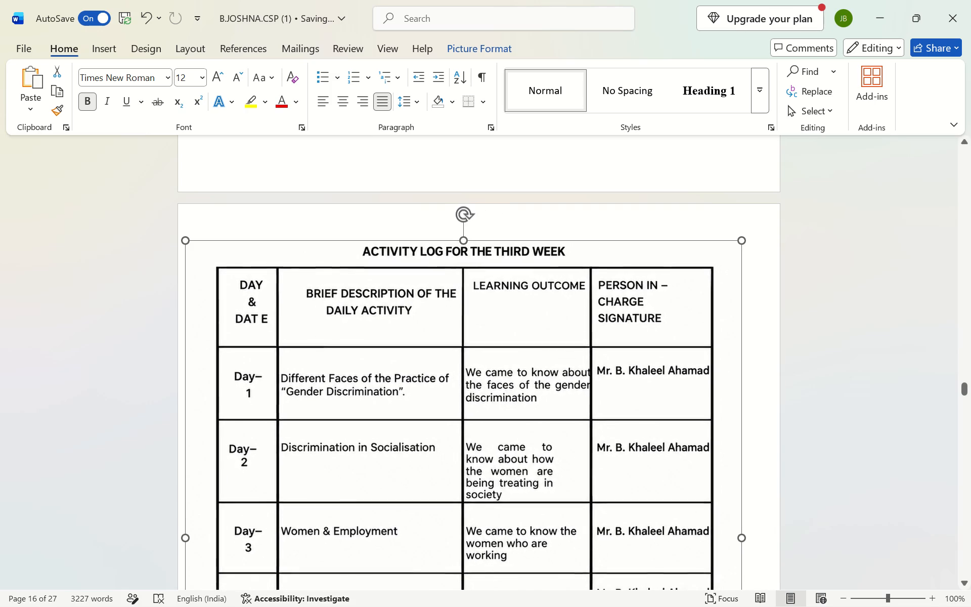
Shrink the "ACTIVITY LOG FOR THE THIRD WEEK" table picture in proportion to about 19.93 cm high by 18.64 cm wide.
{"action": "left_click_drag", "start_coordinate": [741, 252], "coordinate": [740, 252]}
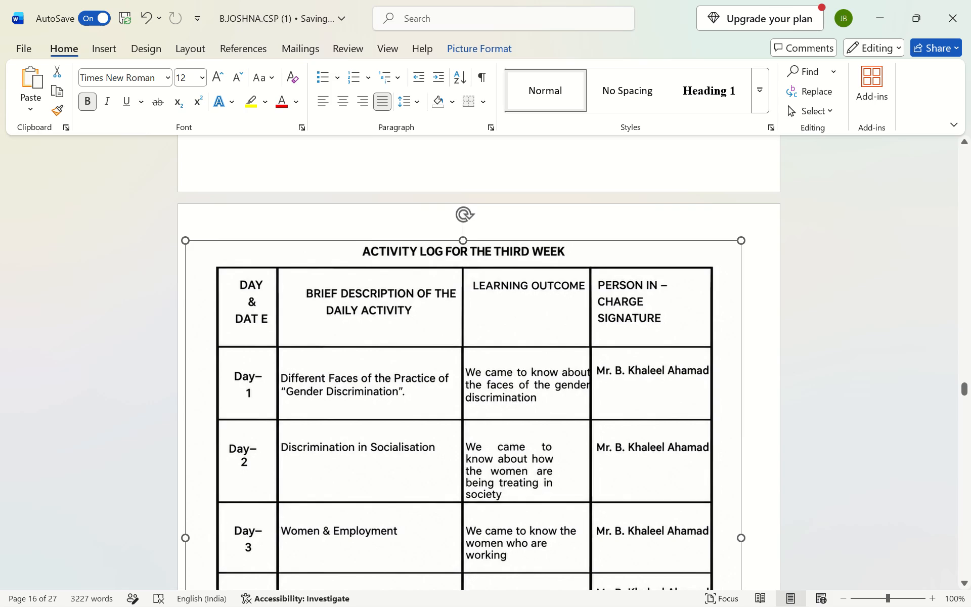
{"action": "left_click", "coordinate": [688, 291]}
{"action": "left_click", "coordinate": [650, 297]}
{"action": "left_click", "coordinate": [649, 233]}
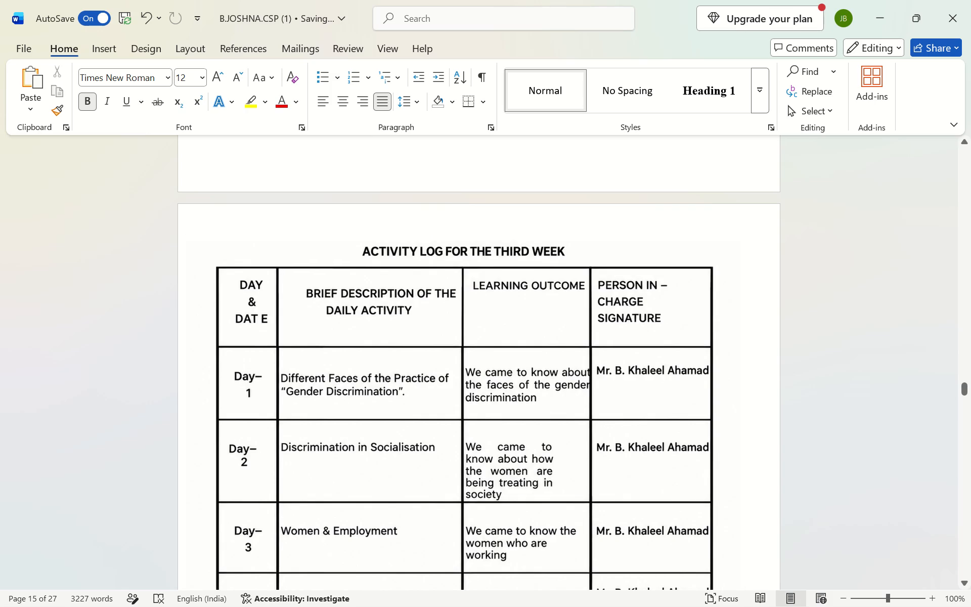
{"action": "scroll", "coordinate": [659, 220], "scroll_direction": "down", "scroll_amount": 1}
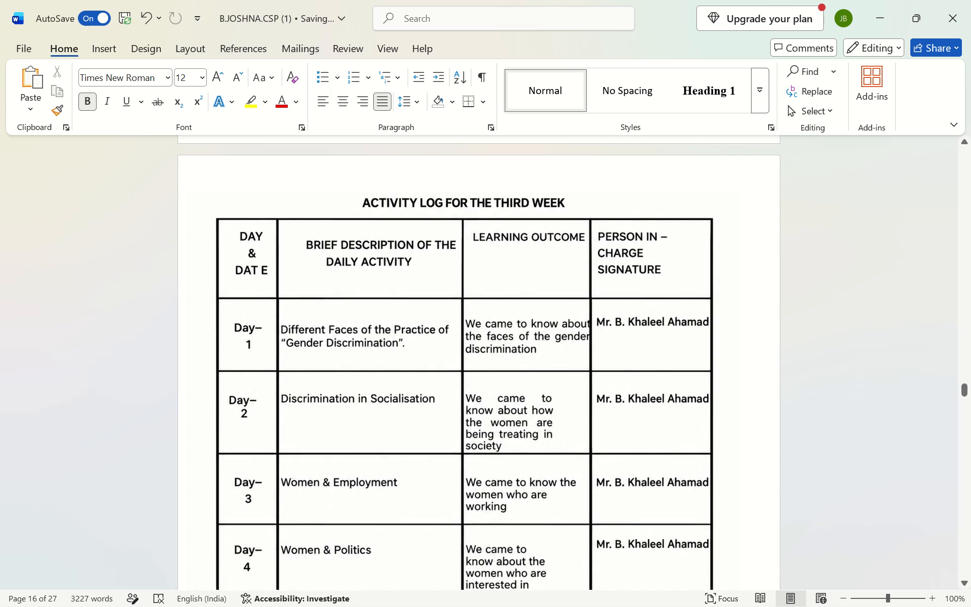
{"action": "left_click", "coordinate": [221, 214]}
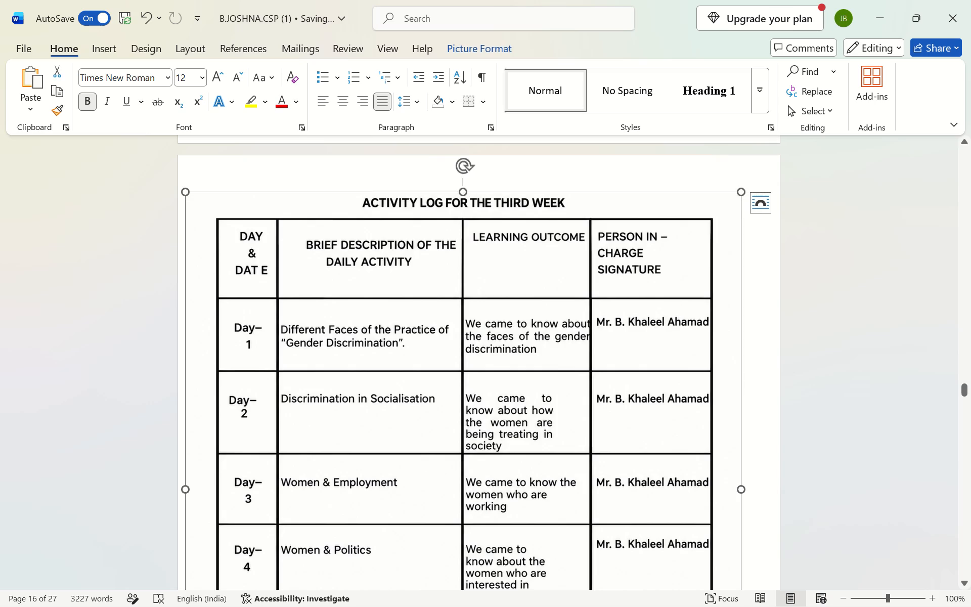
{"action": "left_click", "coordinate": [219, 221]}
{"action": "left_click_drag", "start_coordinate": [186, 192], "coordinate": [230, 212]}
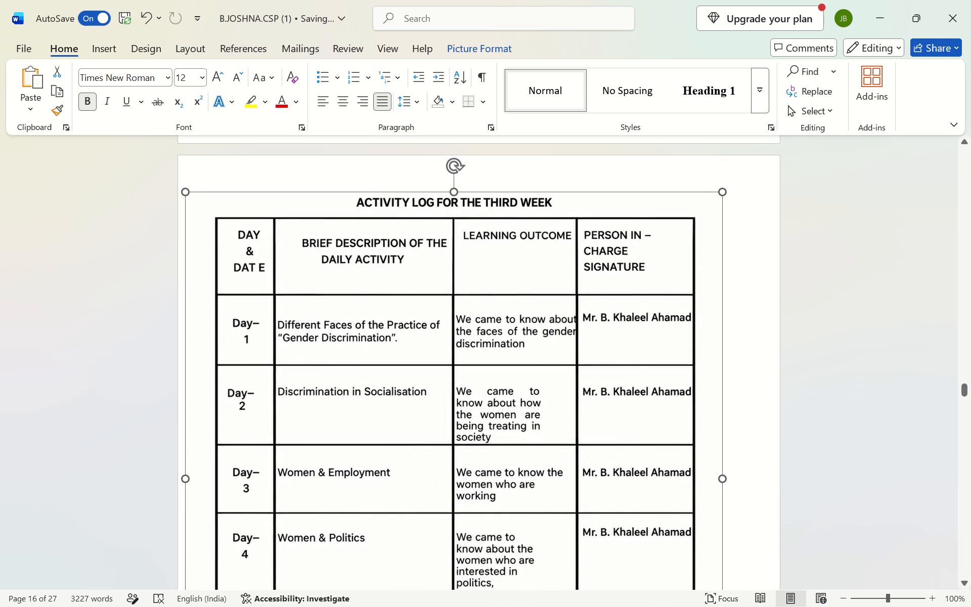
{"action": "left_click_drag", "start_coordinate": [230, 212], "coordinate": [232, 214]}
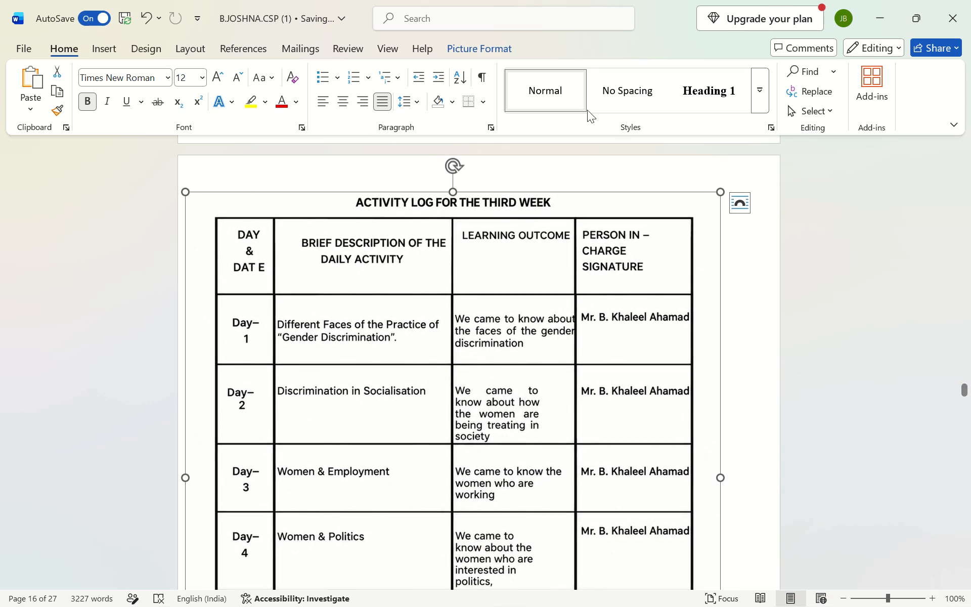
Position the third week activity log picture at the top centre of its page with text wrapping, and deselect it.
{"action": "left_click", "coordinate": [494, 54]}
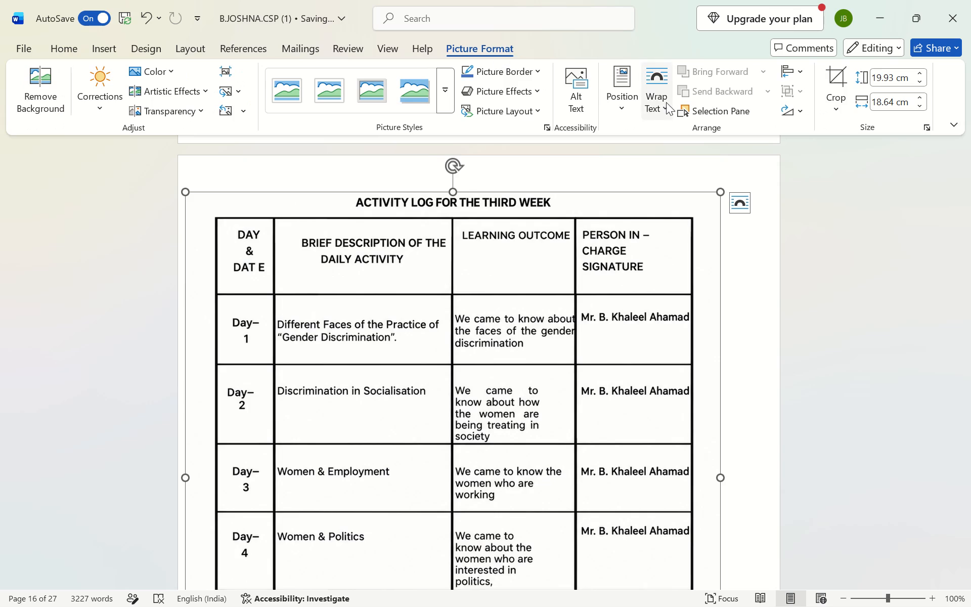
{"action": "left_click", "coordinate": [635, 104]}
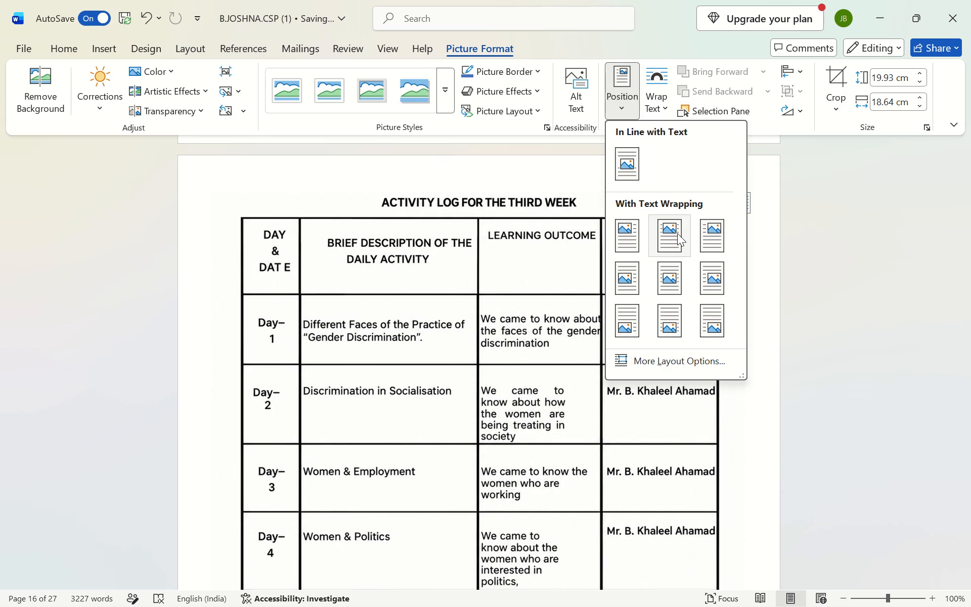
{"action": "left_click", "coordinate": [677, 233]}
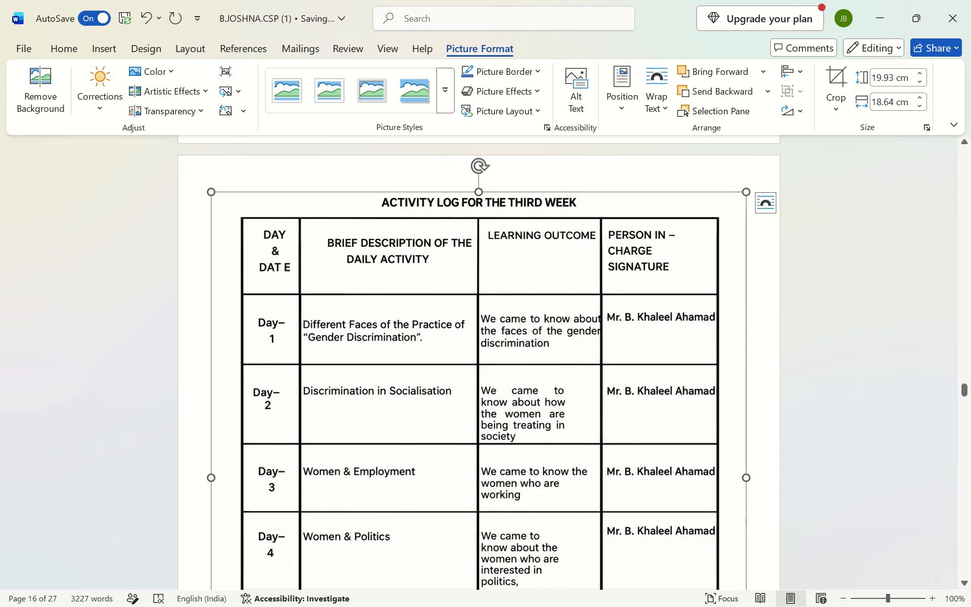
{"action": "left_click", "coordinate": [634, 182]}
Resize the "ACTIVITY LOG FOR THE FOURTH WEEK" table from its bottom-right corner, making it shorter and slightly wider.
{"action": "scroll", "coordinate": [627, 236], "scroll_direction": "down", "scroll_amount": 2}
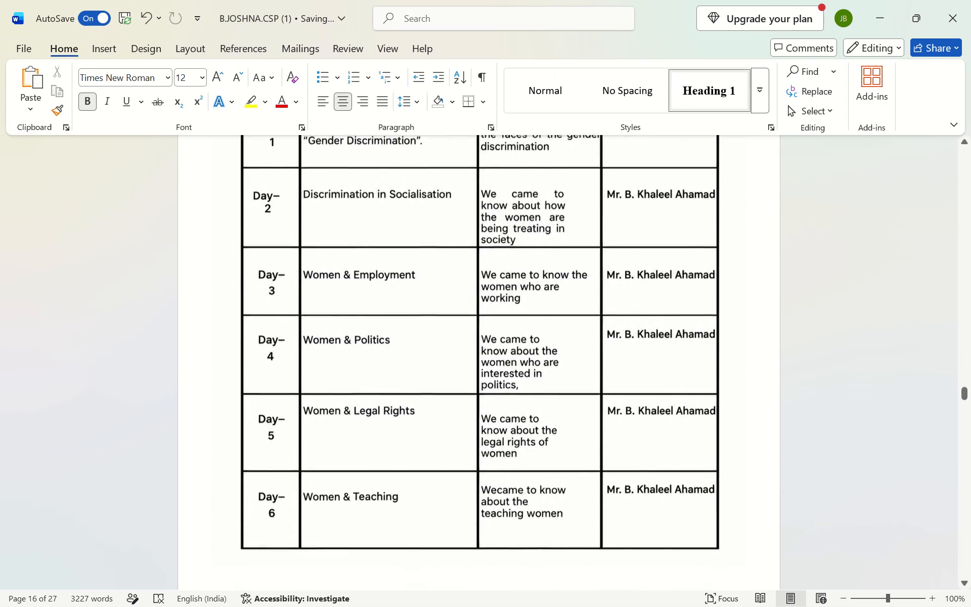
{"action": "scroll", "coordinate": [627, 236], "scroll_direction": "down", "scroll_amount": 4}
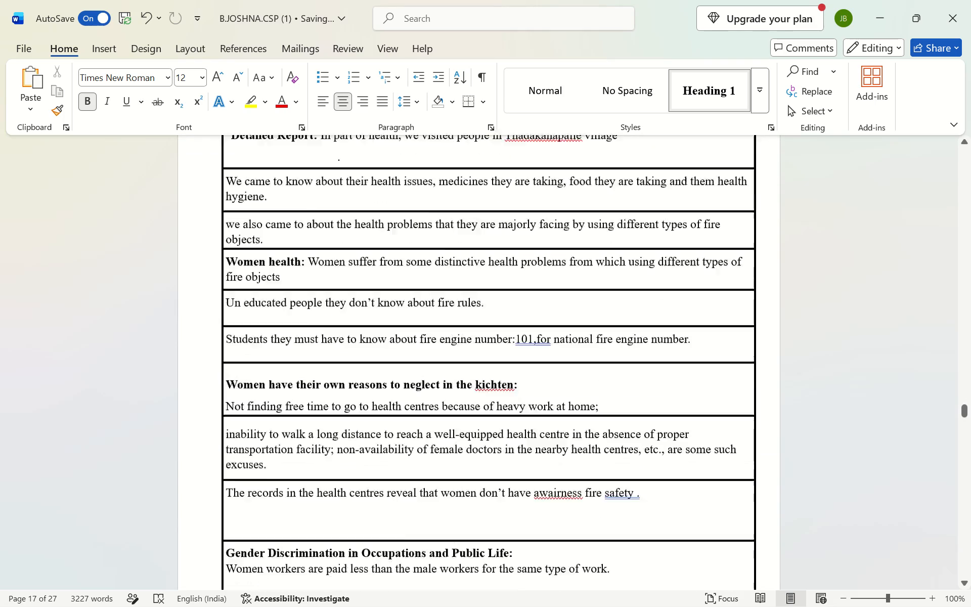
{"action": "scroll", "coordinate": [627, 236], "scroll_direction": "down", "scroll_amount": 3}
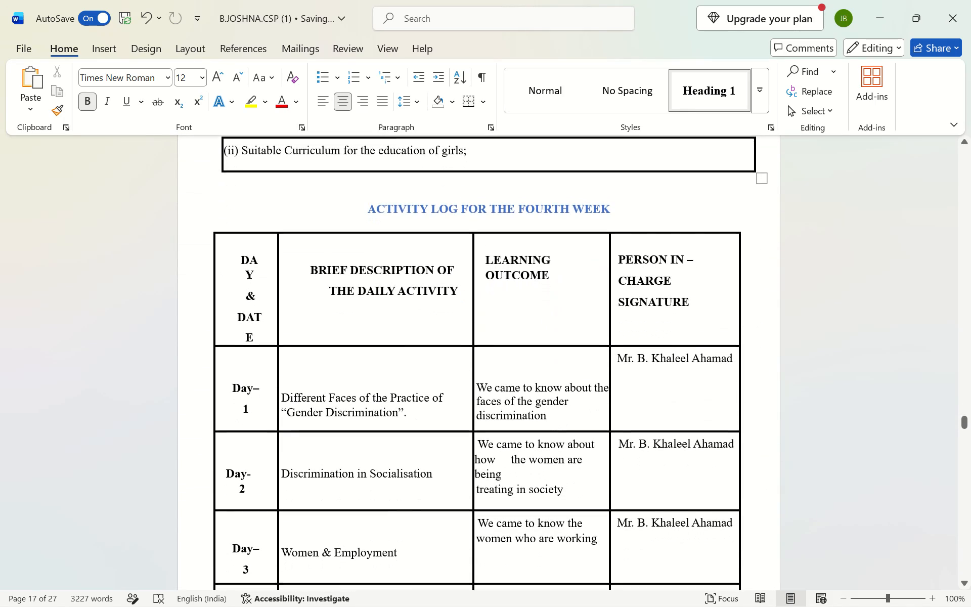
{"action": "left_click", "coordinate": [557, 353]}
{"action": "scroll", "coordinate": [548, 329], "scroll_direction": "down", "scroll_amount": 1}
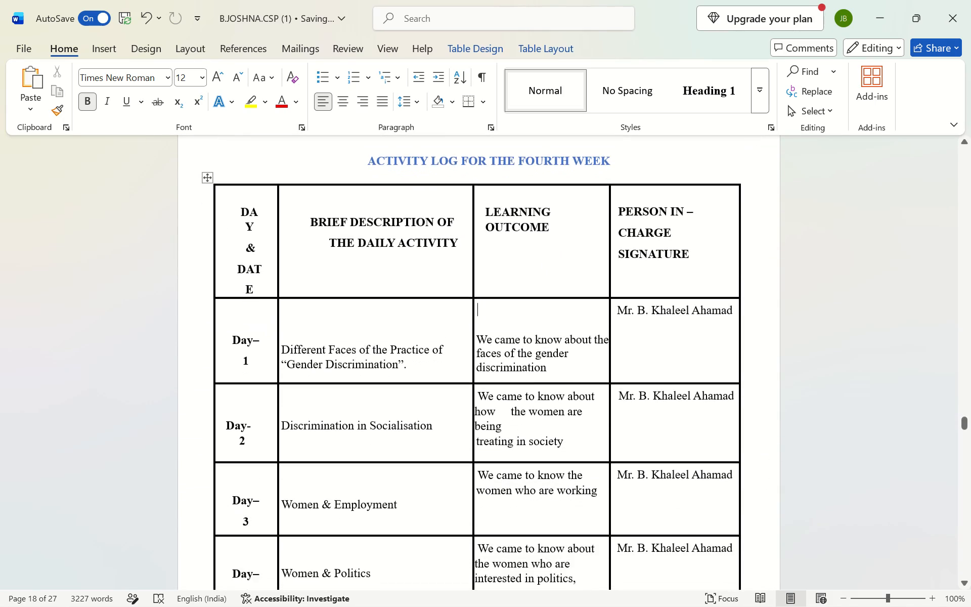
{"action": "scroll", "coordinate": [548, 329], "scroll_direction": "down", "scroll_amount": 1}
{"action": "scroll", "coordinate": [441, 234], "scroll_direction": "down", "scroll_amount": 1}
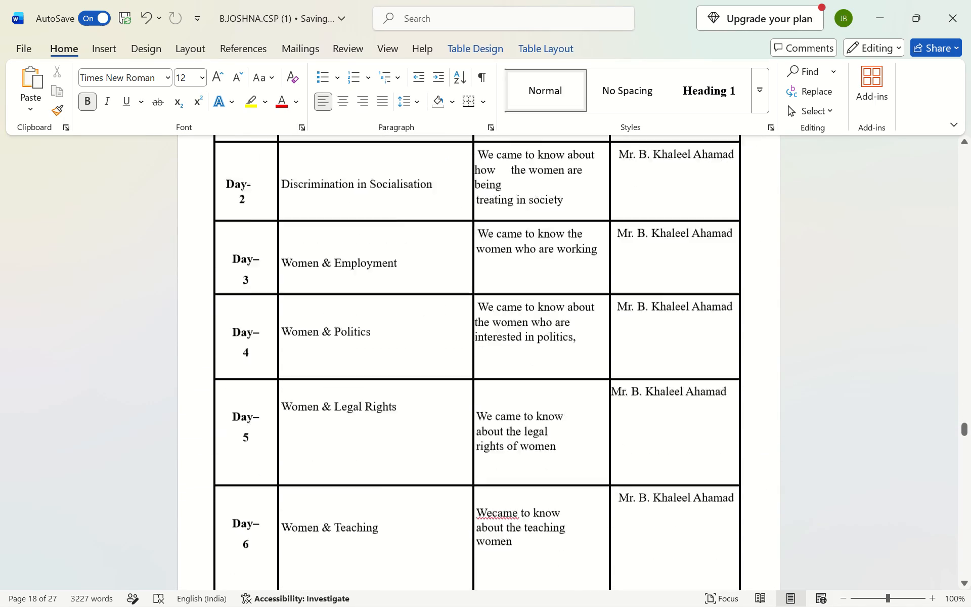
{"action": "scroll", "coordinate": [441, 234], "scroll_direction": "down", "scroll_amount": 1}
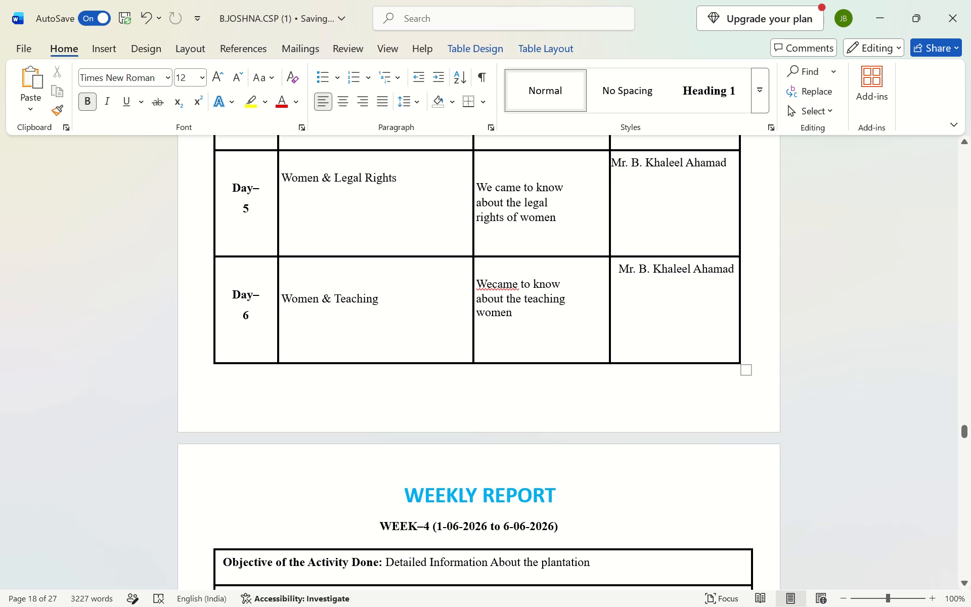
{"action": "left_click_drag", "start_coordinate": [743, 365], "coordinate": [738, 345]}
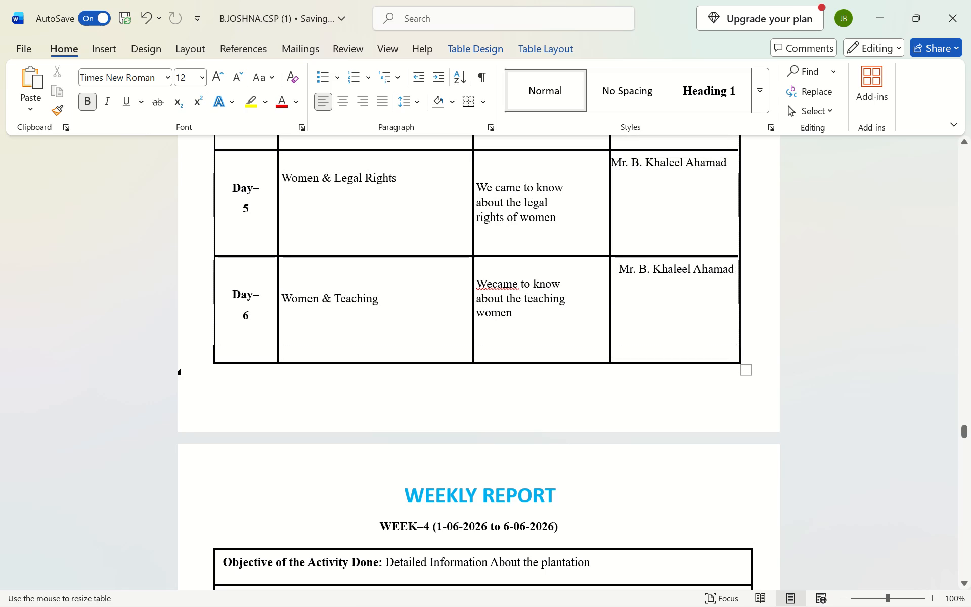
{"action": "left_click_drag", "start_coordinate": [738, 345], "coordinate": [748, 327]}
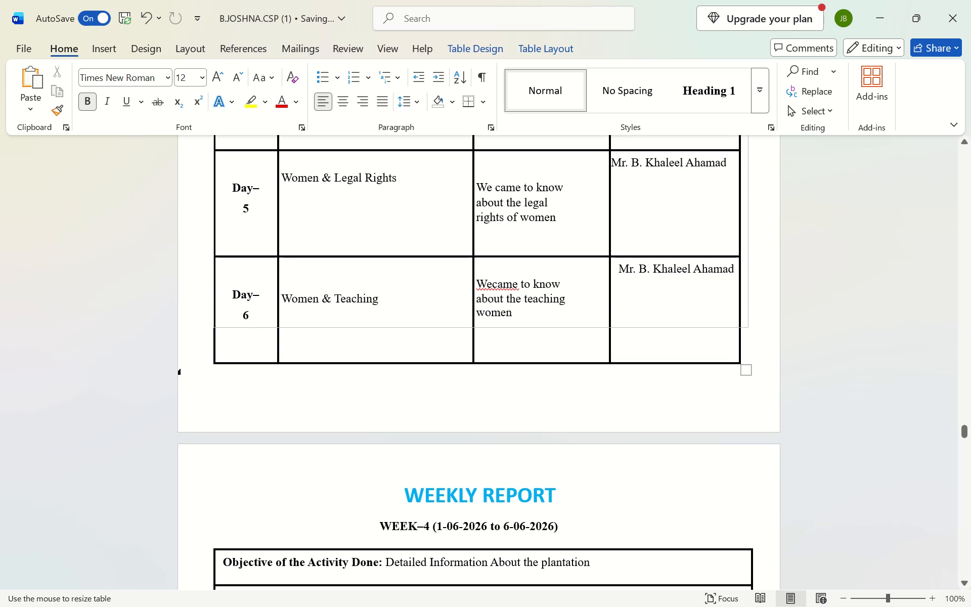
{"action": "left_click_drag", "start_coordinate": [748, 327], "coordinate": [748, 328]}
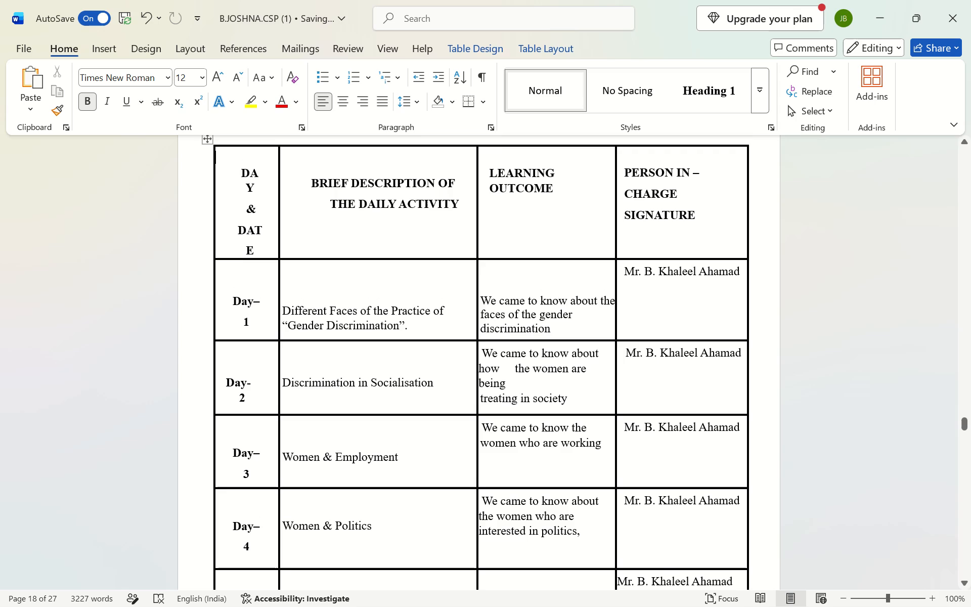
Shrink the fourth week activity log table further from its bottom-right corner in two passes, moving its right edge inward and bottom edge up.
{"action": "scroll", "coordinate": [558, 417], "scroll_direction": "down", "scroll_amount": 2}
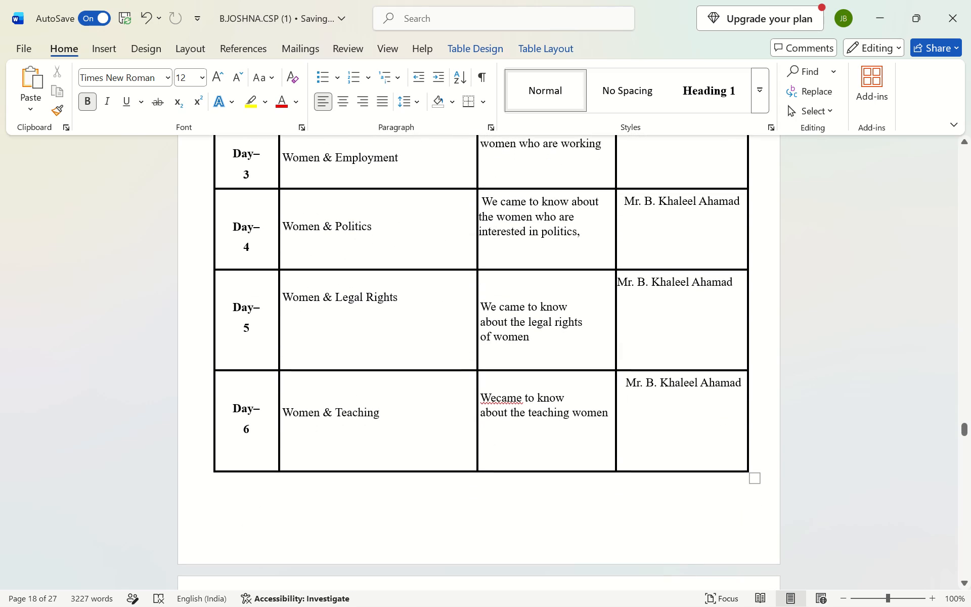
{"action": "left_click_drag", "start_coordinate": [751, 472], "coordinate": [744, 468]}
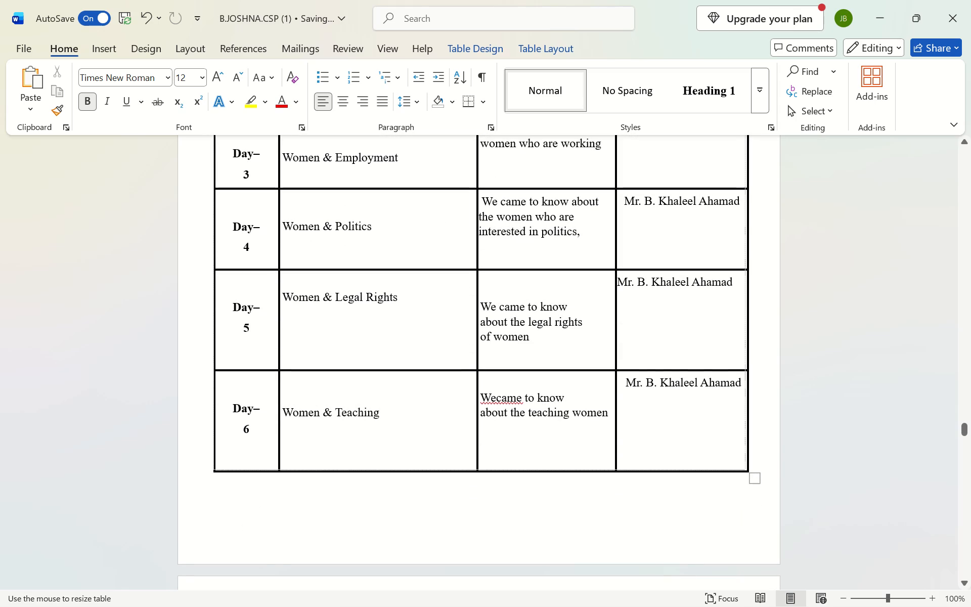
{"action": "left_click_drag", "start_coordinate": [744, 468], "coordinate": [730, 446]}
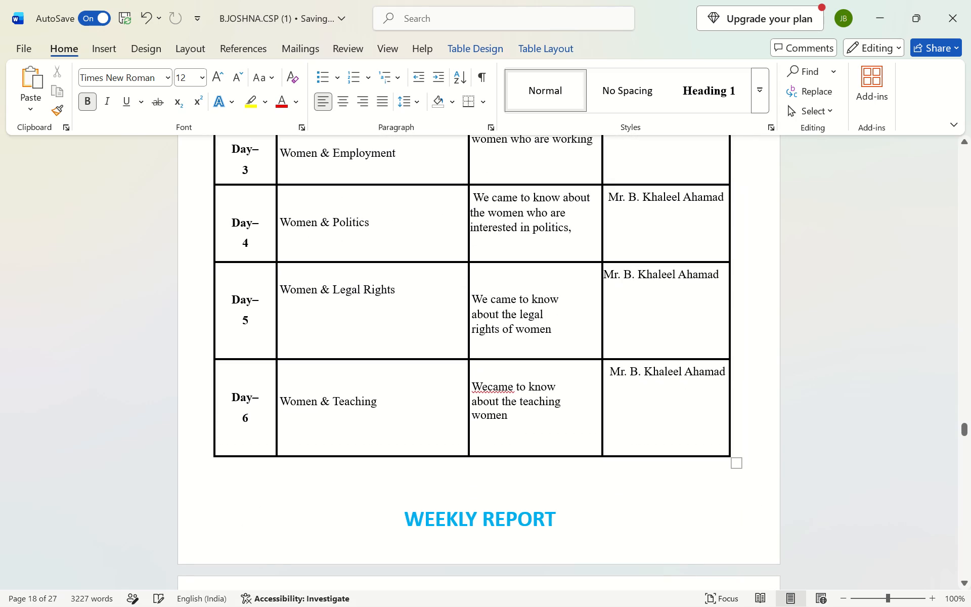
{"action": "scroll", "coordinate": [584, 403], "scroll_direction": "up", "scroll_amount": 1}
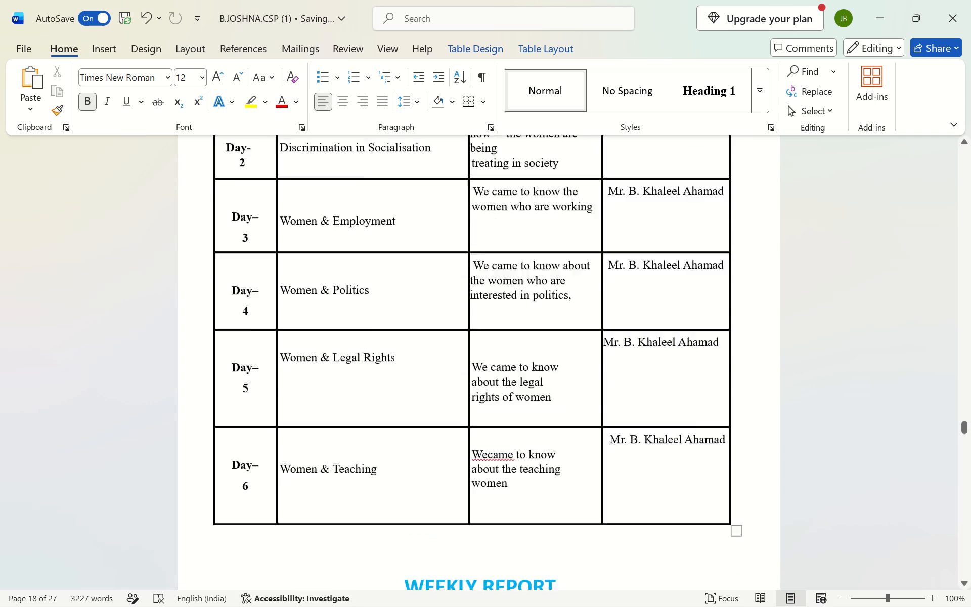
{"action": "scroll", "coordinate": [584, 403], "scroll_direction": "up", "scroll_amount": 2}
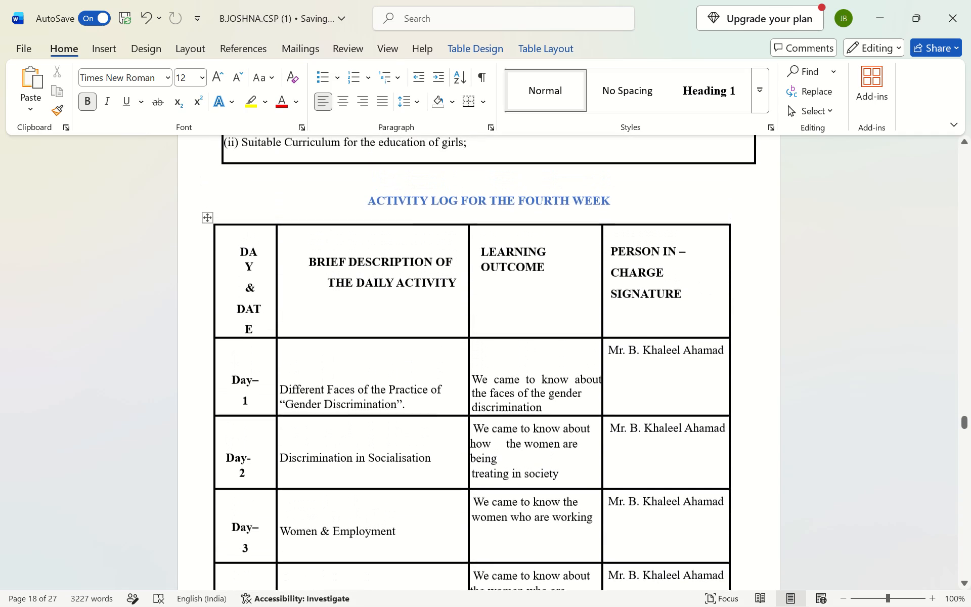
{"action": "scroll", "coordinate": [611, 418], "scroll_direction": "down", "scroll_amount": 1}
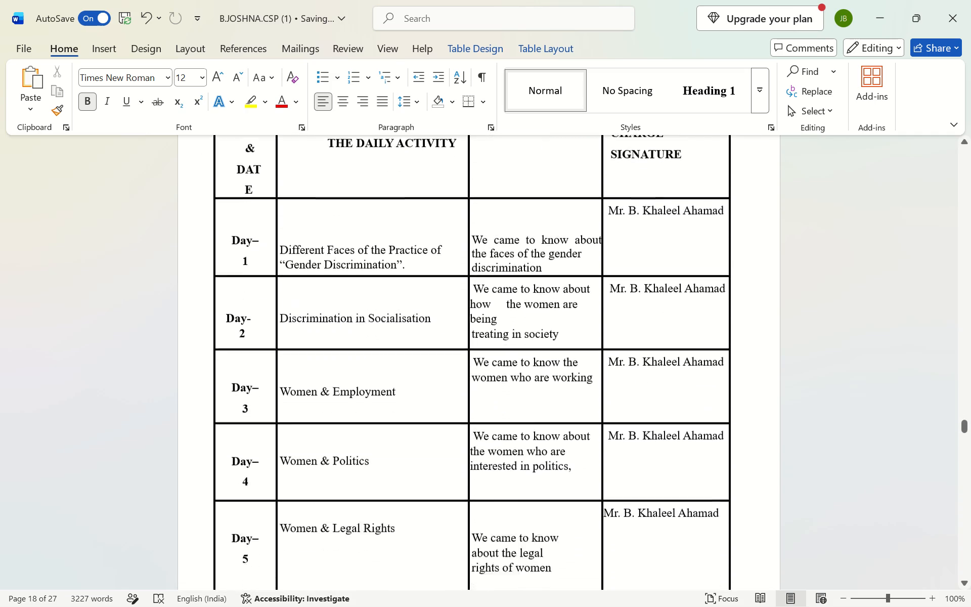
{"action": "scroll", "coordinate": [611, 418], "scroll_direction": "down", "scroll_amount": 1}
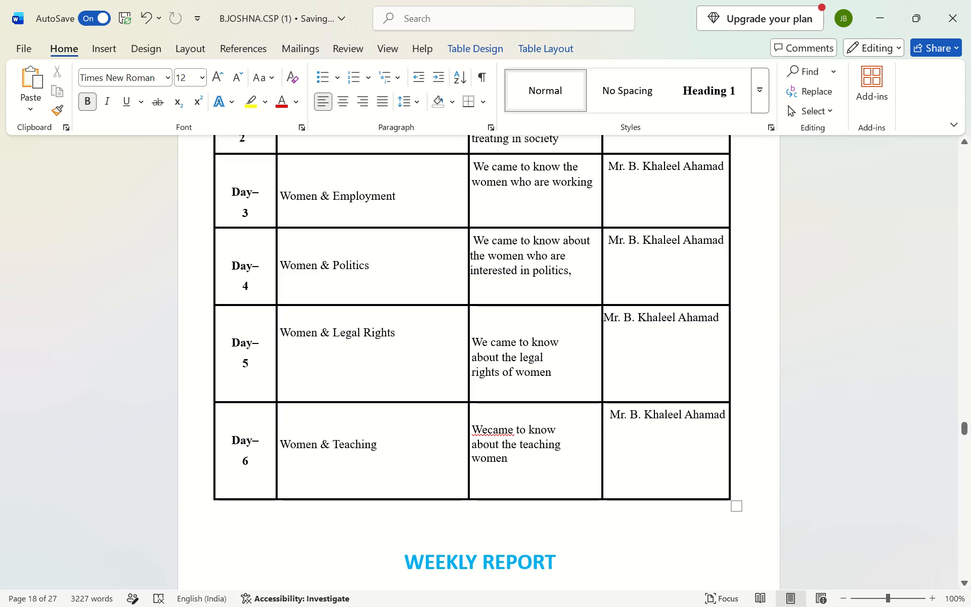
{"action": "left_click_drag", "start_coordinate": [732, 500], "coordinate": [724, 491]}
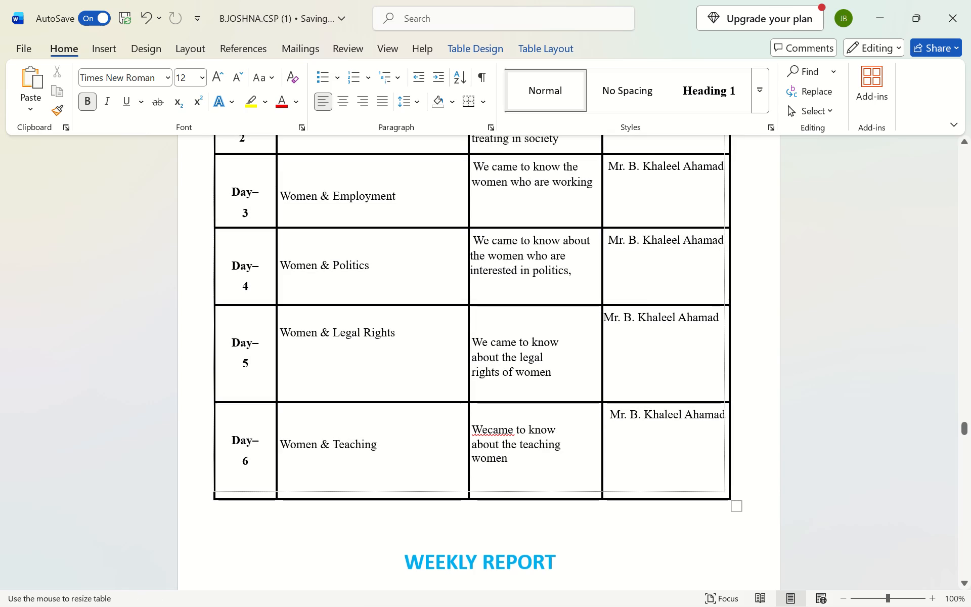
{"action": "left_click_drag", "start_coordinate": [724, 491], "coordinate": [723, 490]}
Check the resized fourth week activity log table from its heading down to the "WEEKLY REPORT" heading and Week 4 report below it.
{"action": "scroll", "coordinate": [409, 334], "scroll_direction": "up", "scroll_amount": 1}
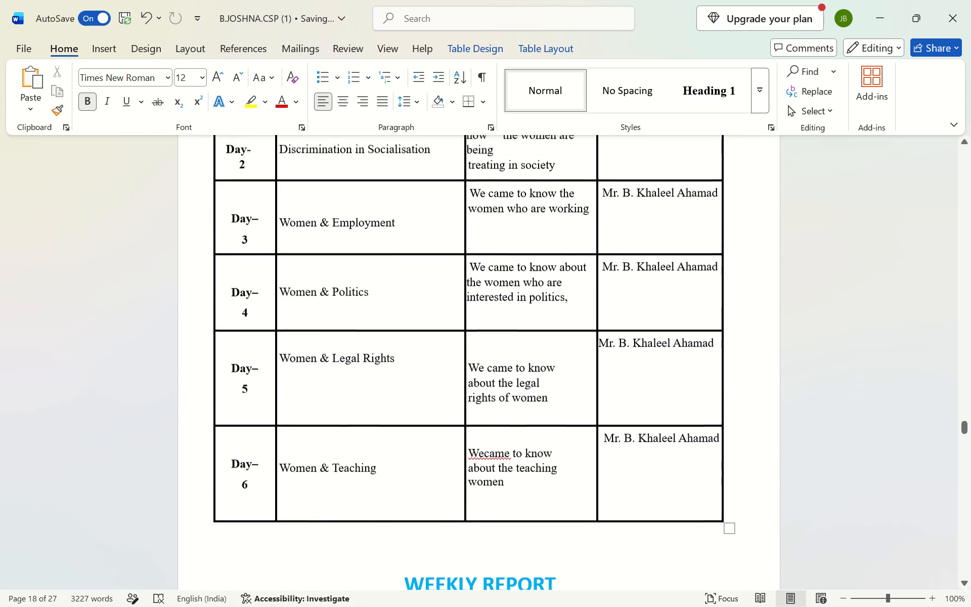
{"action": "scroll", "coordinate": [409, 334], "scroll_direction": "up", "scroll_amount": 1}
{"action": "scroll", "coordinate": [356, 266], "scroll_direction": "up", "scroll_amount": 1}
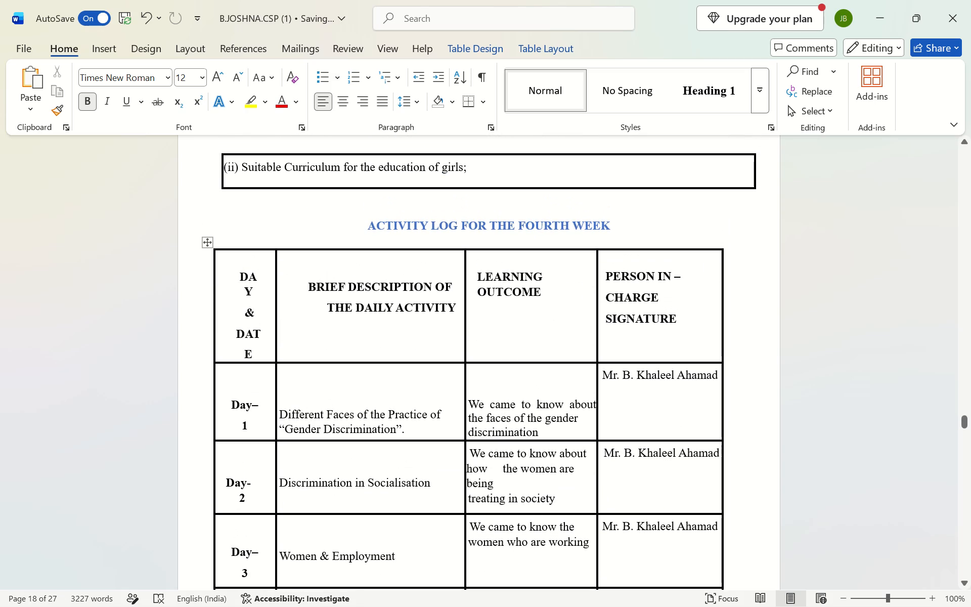
{"action": "left_click", "coordinate": [204, 254]}
{"action": "left_click", "coordinate": [204, 254]}
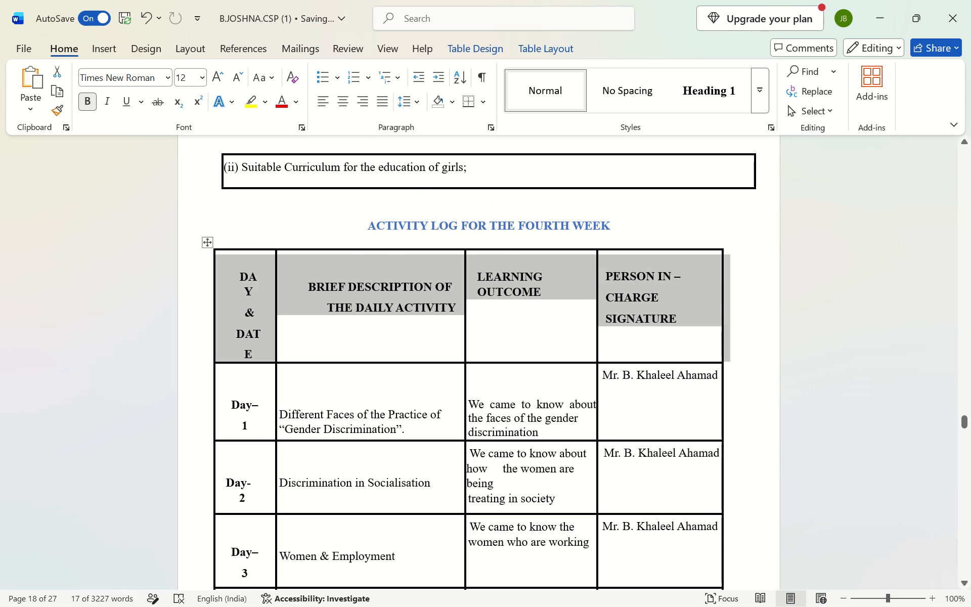
{"action": "left_click", "coordinate": [208, 243]}
{"action": "left_click", "coordinate": [395, 239]}
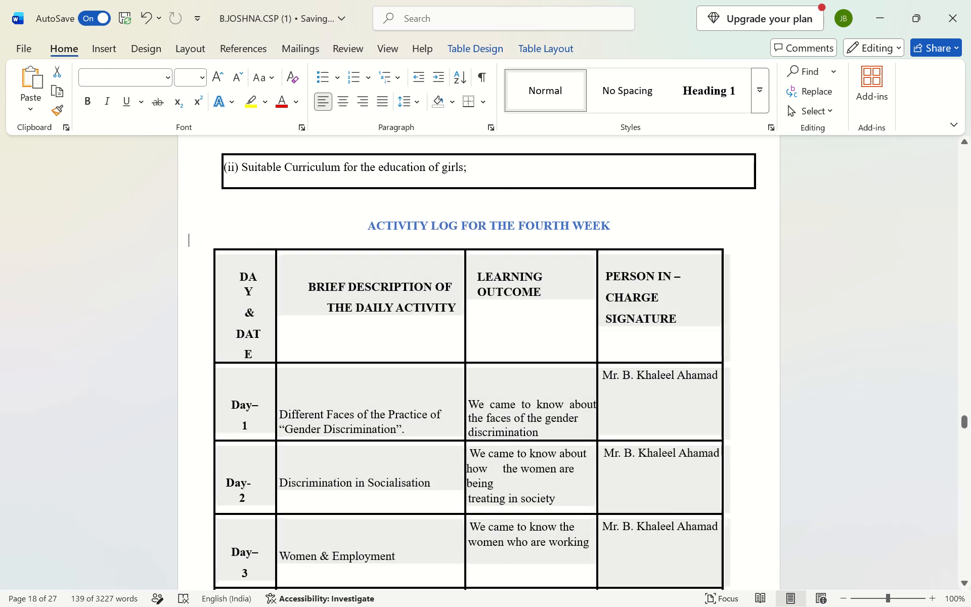
{"action": "scroll", "coordinate": [395, 239], "scroll_direction": "up", "scroll_amount": 2}
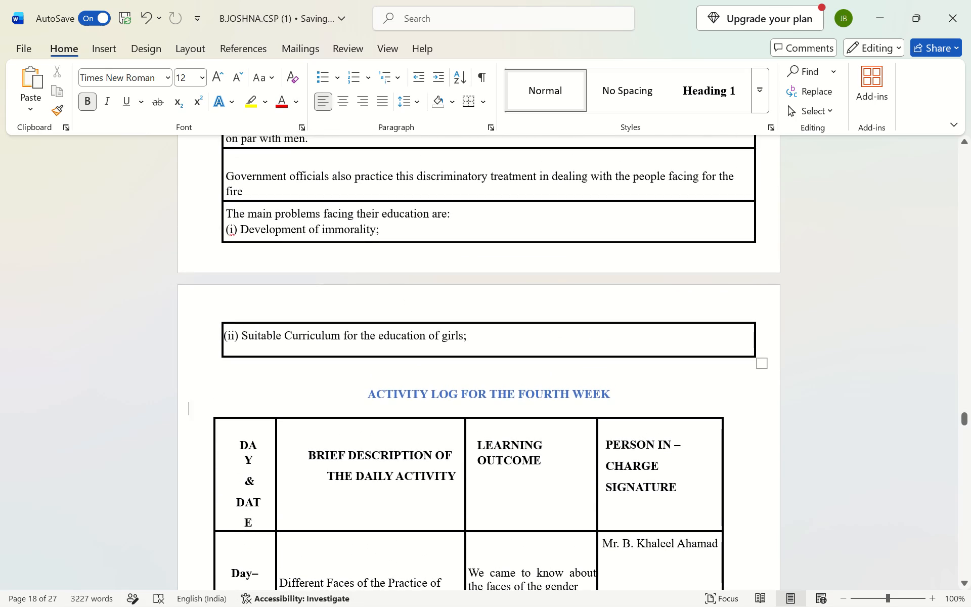
{"action": "scroll", "coordinate": [391, 362], "scroll_direction": "down", "scroll_amount": 1}
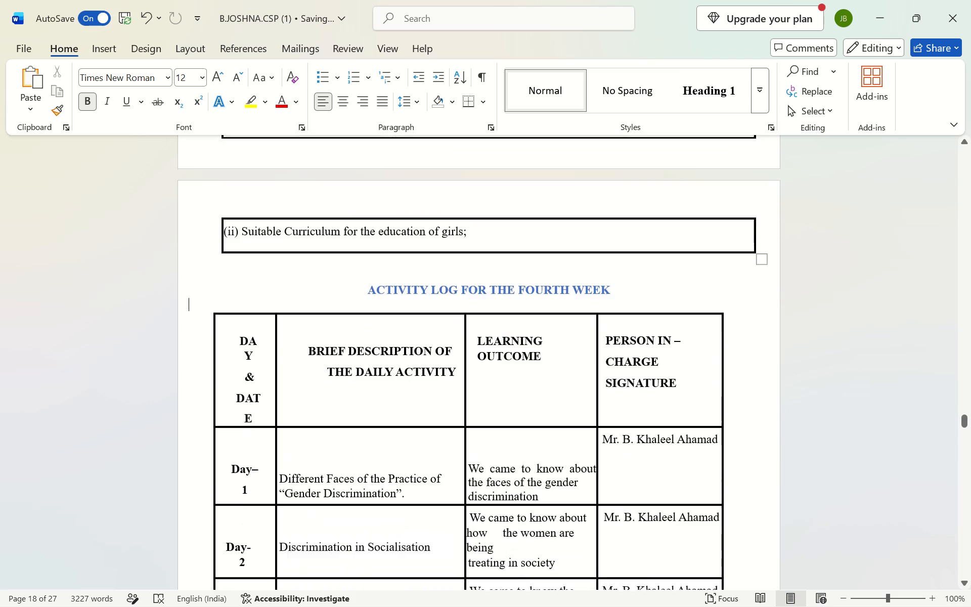
{"action": "scroll", "coordinate": [391, 362], "scroll_direction": "down", "scroll_amount": 3}
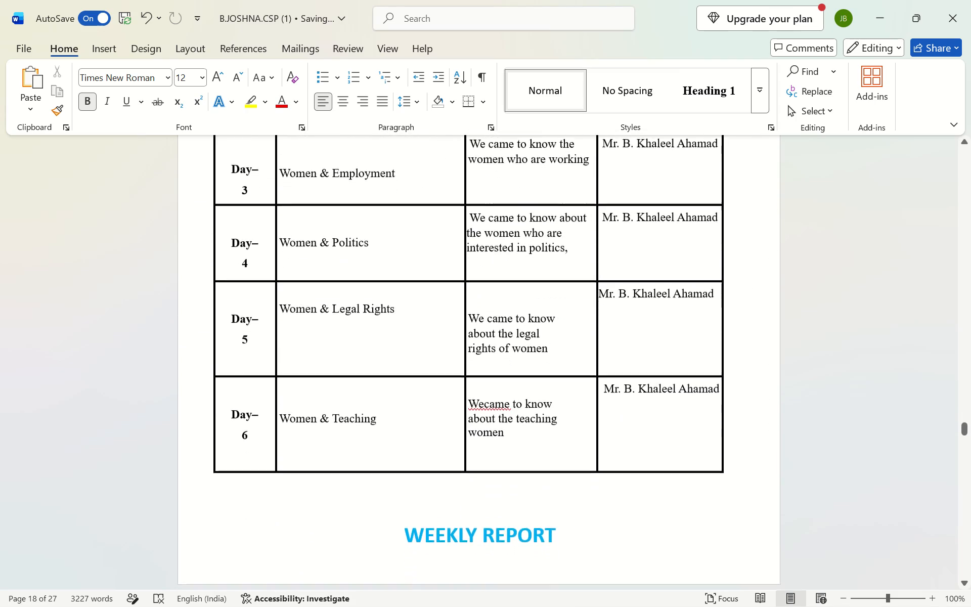
{"action": "scroll", "coordinate": [391, 362], "scroll_direction": "down", "scroll_amount": 1}
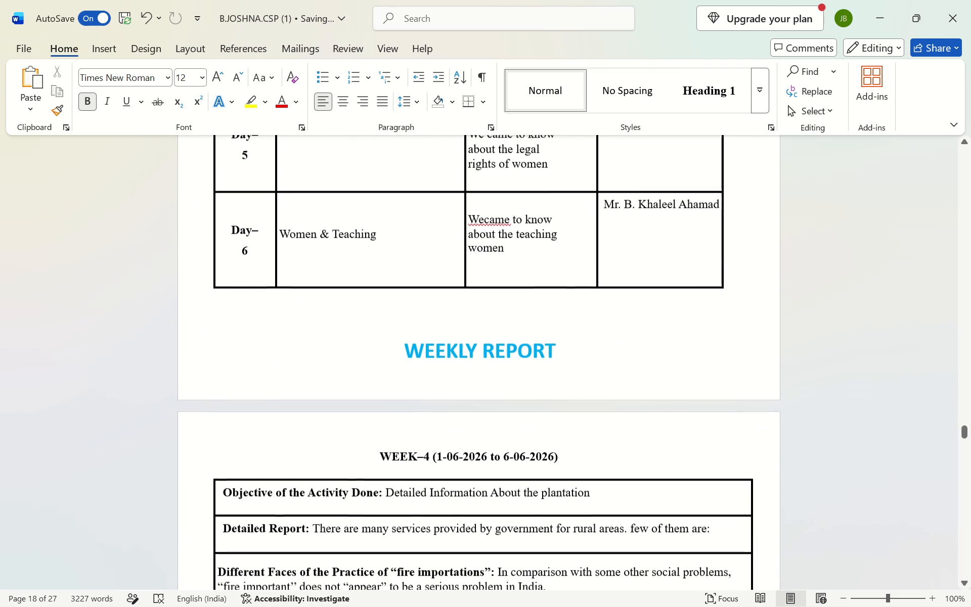
Push the "WEEKLY REPORT" heading onto the Week 4 report page and indent it with 20 spaces to roughly centre it above the week title.
{"action": "left_click", "coordinate": [400, 348]}
{"action": "key", "text": "Return"}
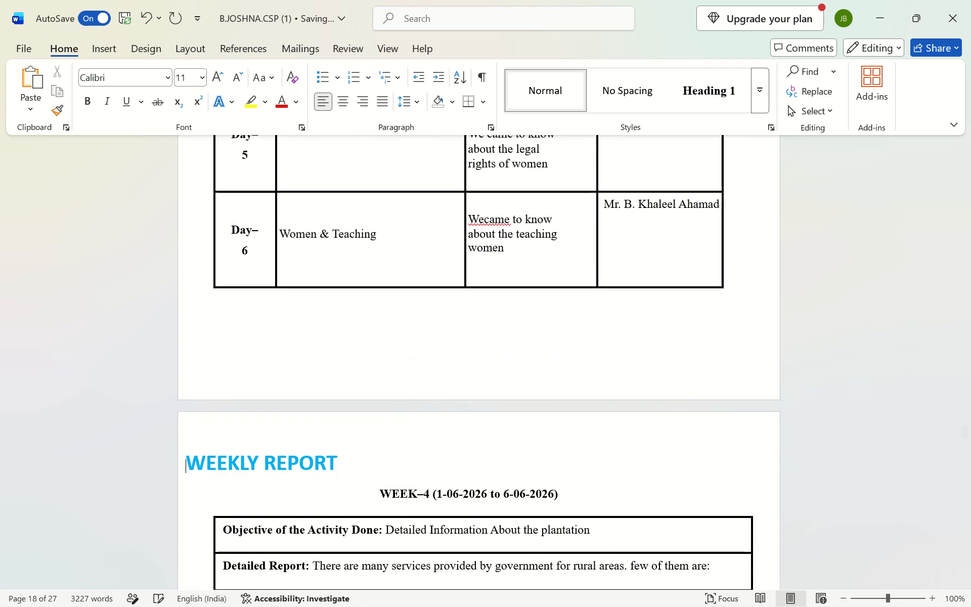
{"action": "key", "text": "space"}
{"action": "key", "text": "space"}
{"action": "key", "text": "space"}
{"action": "key", "text": "space"}
{"action": "key", "text": "space"}
{"action": "key", "text": "space"}
{"action": "key", "text": "space"}
{"action": "key", "text": "space"}
{"action": "key", "text": "space"}
{"action": "key", "text": "space"}
{"action": "key", "text": "space"}
{"action": "key", "text": "space"}
{"action": "key", "text": "space"}
{"action": "key", "text": "space"}
{"action": "key", "text": "space"}
{"action": "key", "text": "space"}
{"action": "key", "text": "space"}
{"action": "key", "text": "space"}
{"action": "key", "text": "space"}
{"action": "key", "text": "space"}
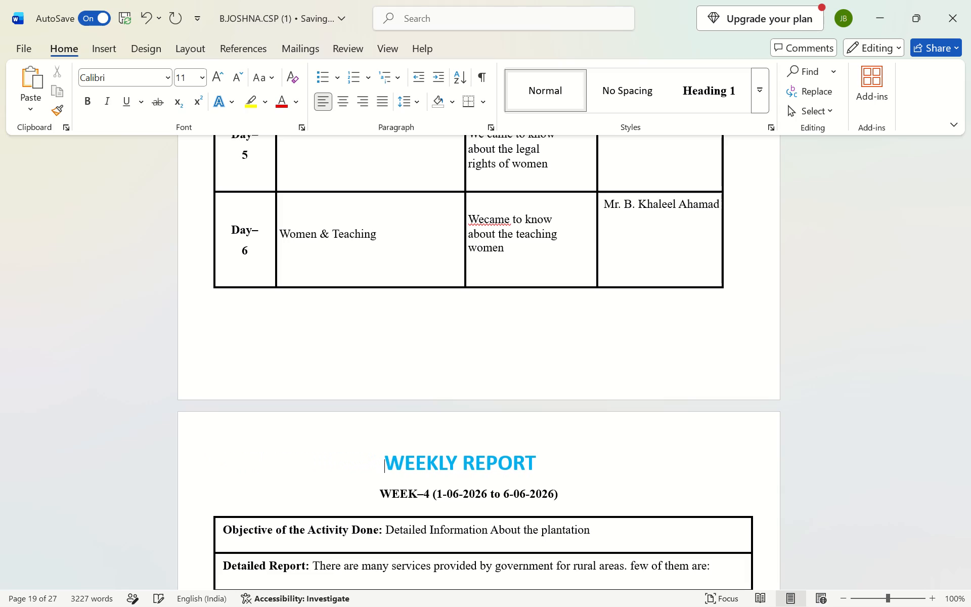
Shrink the framed group photo below the "It takes will power to be healthy" table row slightly from its top-left corner.
{"action": "scroll", "coordinate": [400, 348], "scroll_direction": "down", "scroll_amount": 5}
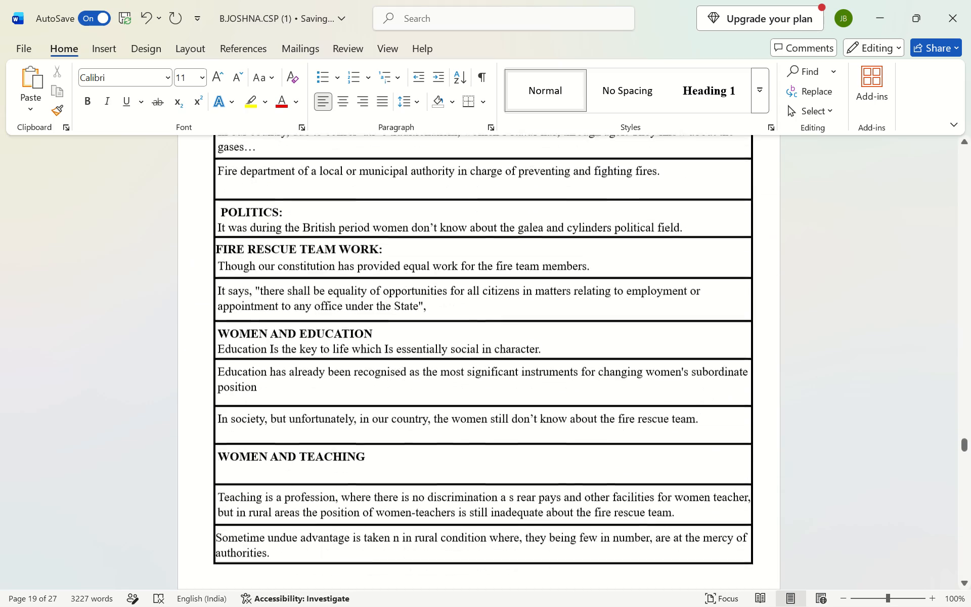
{"action": "scroll", "coordinate": [400, 348], "scroll_direction": "down", "scroll_amount": 5}
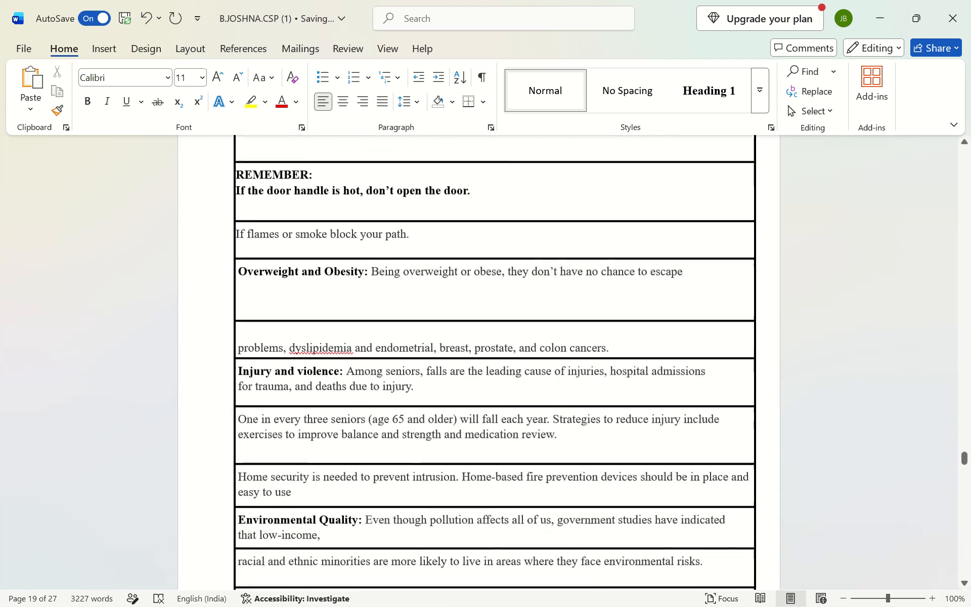
{"action": "scroll", "coordinate": [400, 348], "scroll_direction": "down", "scroll_amount": 4}
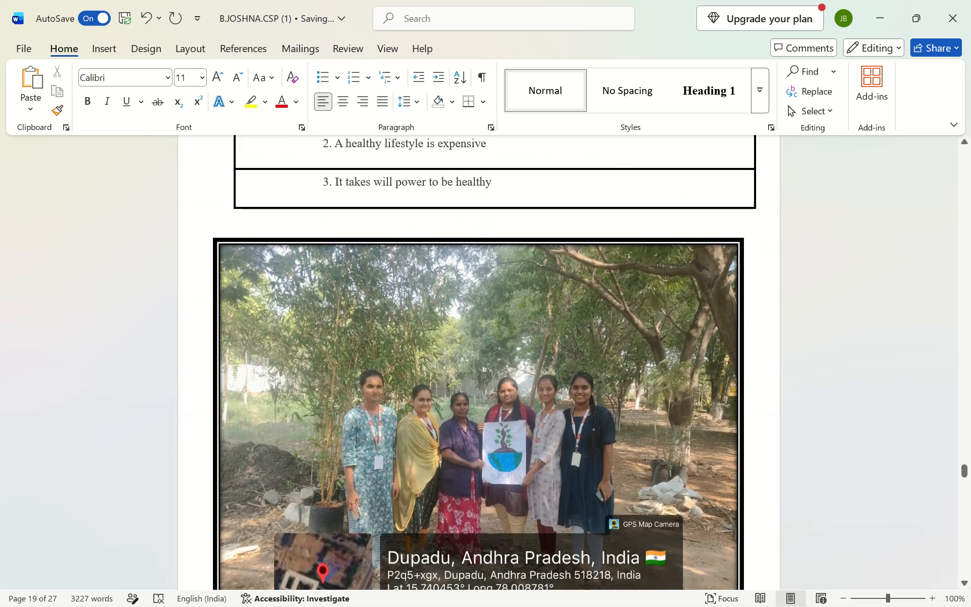
{"action": "left_click", "coordinate": [264, 281]}
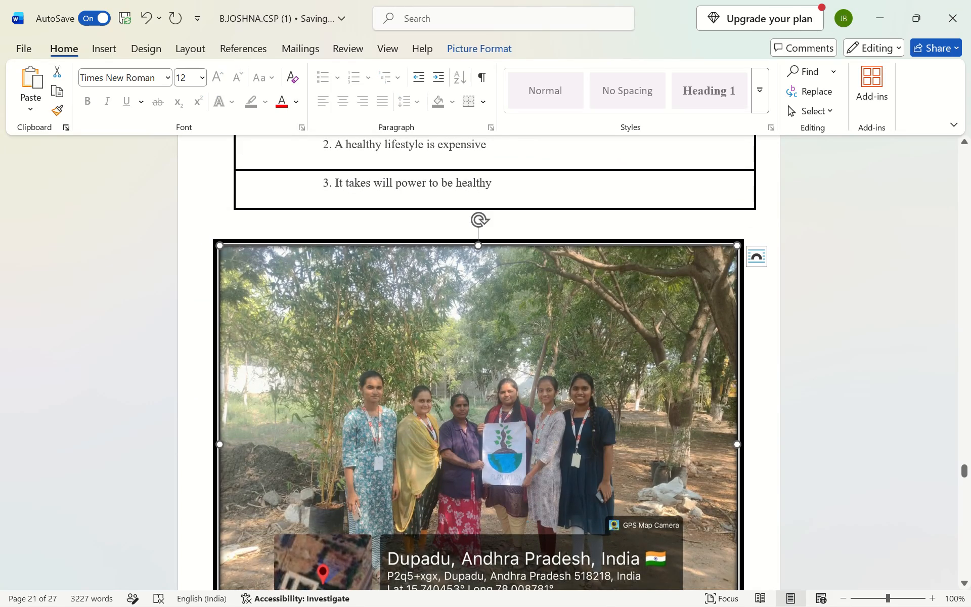
{"action": "left_click_drag", "start_coordinate": [221, 245], "coordinate": [250, 262]}
Push the "ACTIVITY LOG FOR THE FIFTH WEEK" heading onto the next page, above its table, by adding two line breaks before it.
{"action": "scroll", "coordinate": [348, 302], "scroll_direction": "down", "scroll_amount": 2}
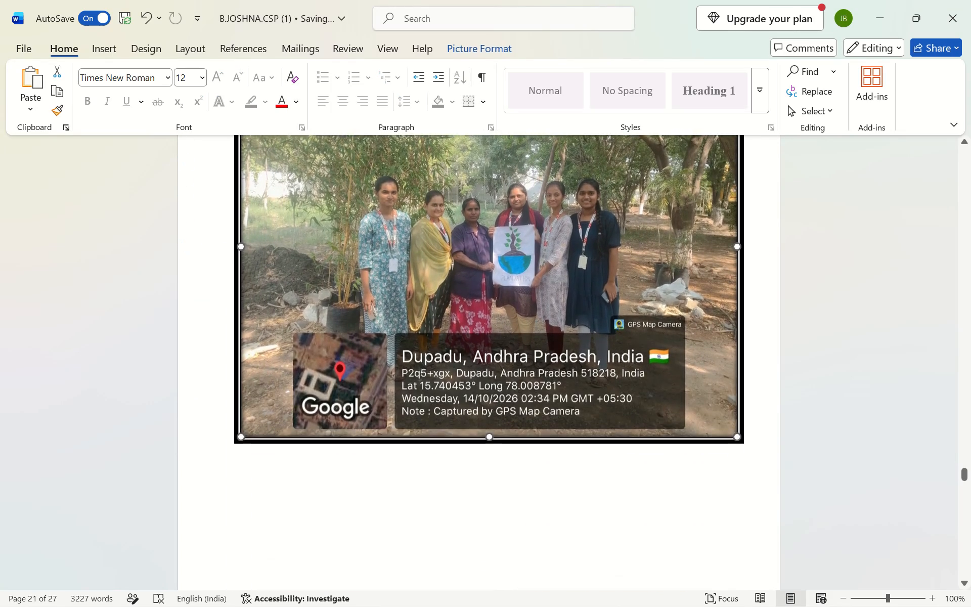
{"action": "scroll", "coordinate": [348, 302], "scroll_direction": "down", "scroll_amount": 2}
{"action": "left_click", "coordinate": [341, 214]}
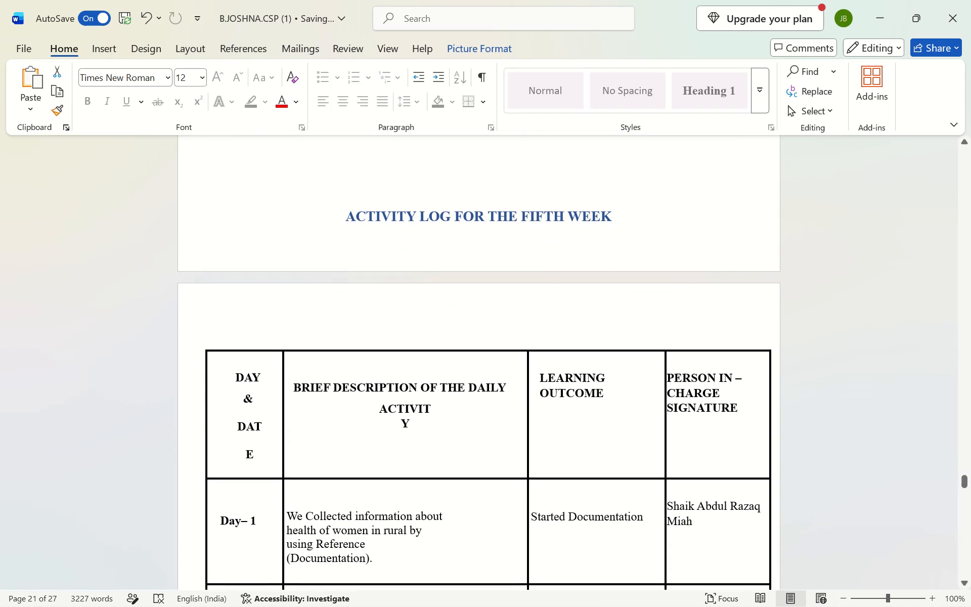
{"action": "key", "text": "Return"}
{"action": "key", "text": "Return"}
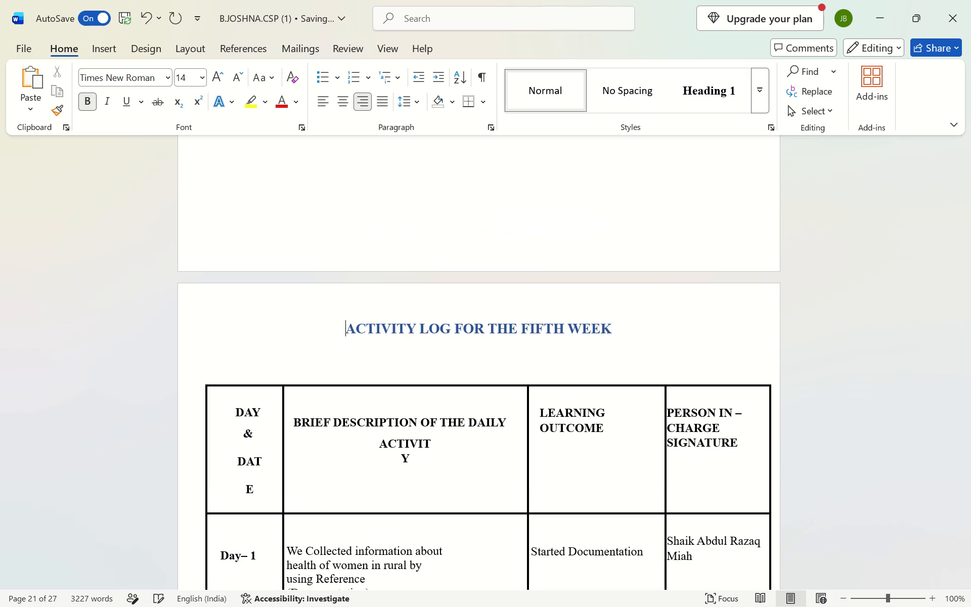
Shrink the fifth week activity log table from its bottom-right corner in two passes, moving its right edge inward and bottom edge up.
{"action": "scroll", "coordinate": [341, 214], "scroll_direction": "down", "scroll_amount": 2}
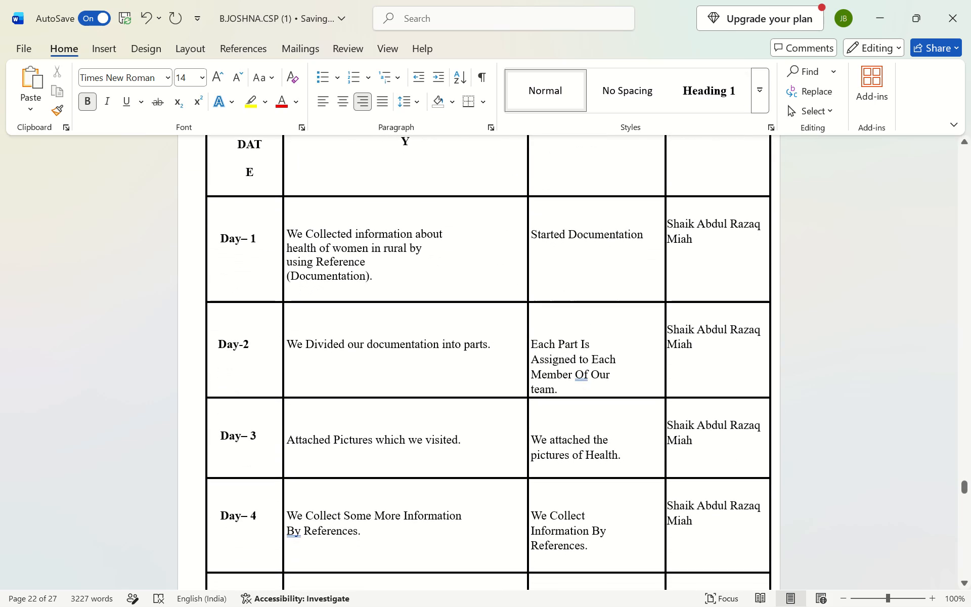
{"action": "right_click", "coordinate": [343, 222]}
{"action": "left_click", "coordinate": [269, 251]}
{"action": "scroll", "coordinate": [269, 251], "scroll_direction": "down", "scroll_amount": 1}
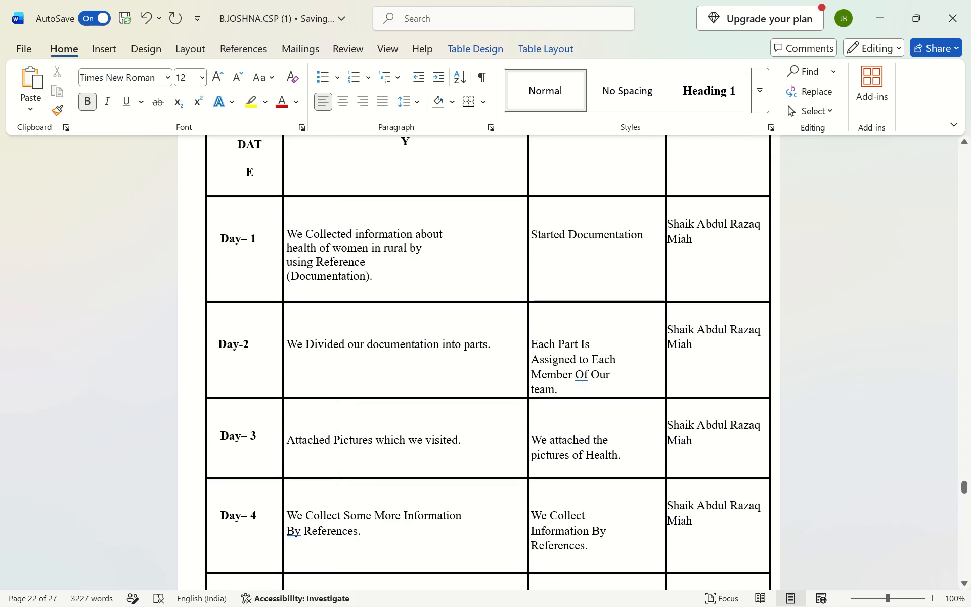
{"action": "scroll", "coordinate": [269, 251], "scroll_direction": "down", "scroll_amount": 1}
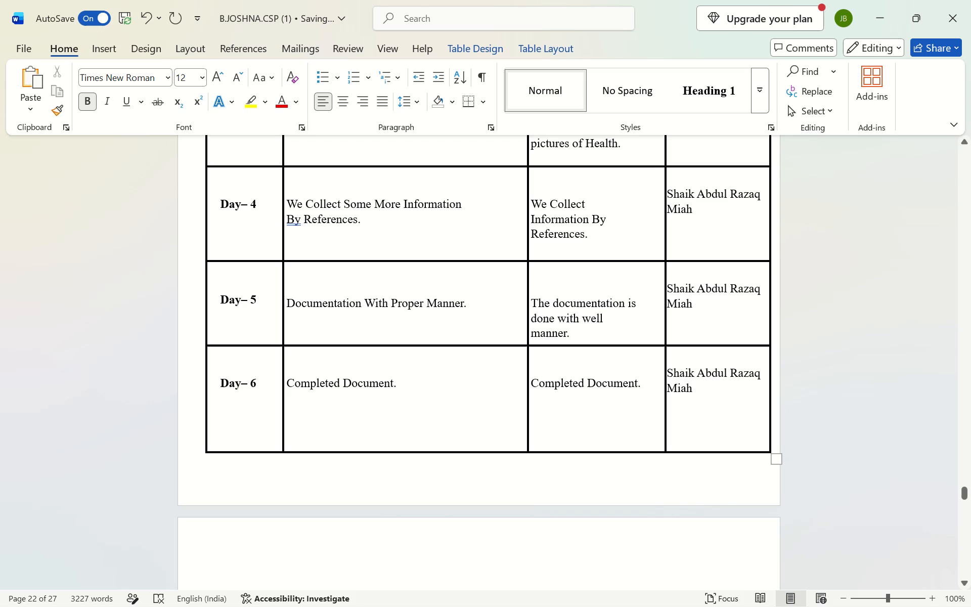
{"action": "left_click_drag", "start_coordinate": [771, 456], "coordinate": [759, 448]}
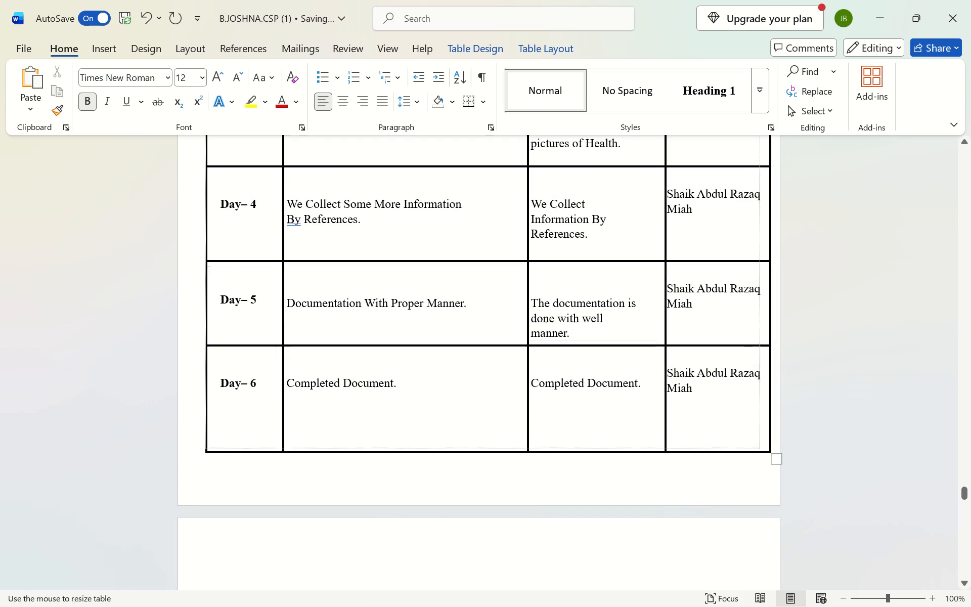
{"action": "left_click_drag", "start_coordinate": [759, 448], "coordinate": [740, 434]}
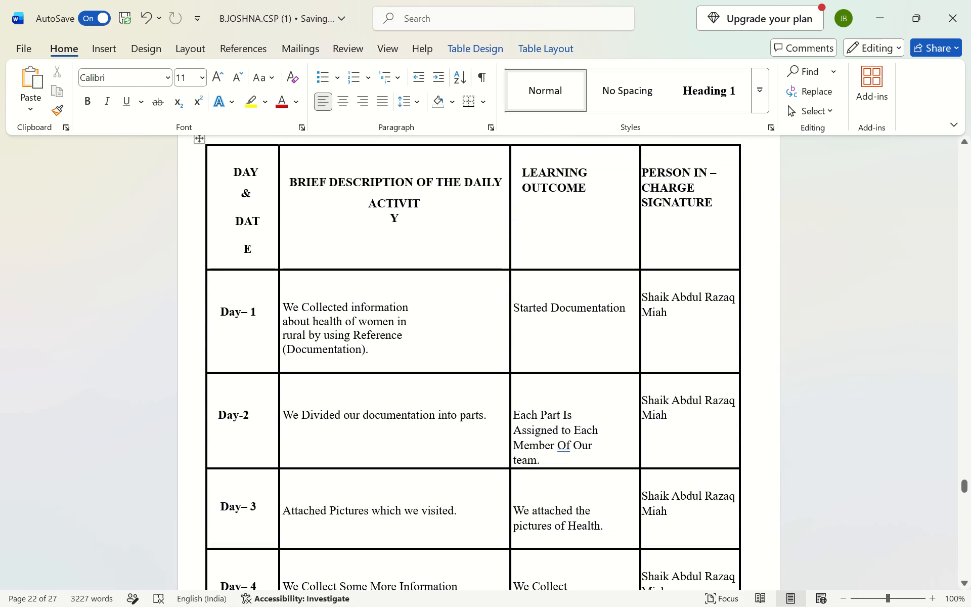
{"action": "scroll", "coordinate": [598, 409], "scroll_direction": "down", "scroll_amount": 2}
{"action": "scroll", "coordinate": [680, 512], "scroll_direction": "down", "scroll_amount": 1}
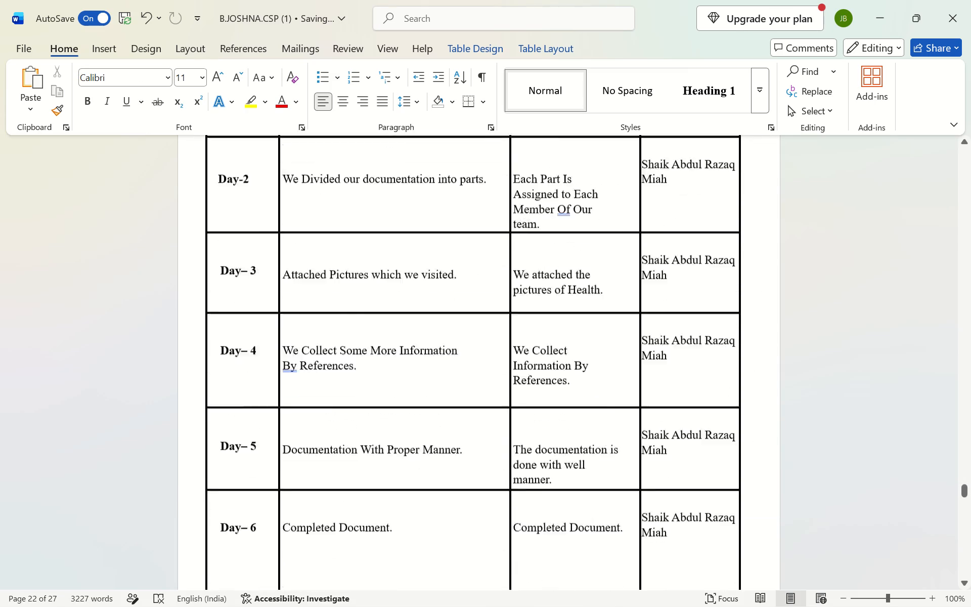
{"action": "scroll", "coordinate": [680, 512], "scroll_direction": "down", "scroll_amount": 1}
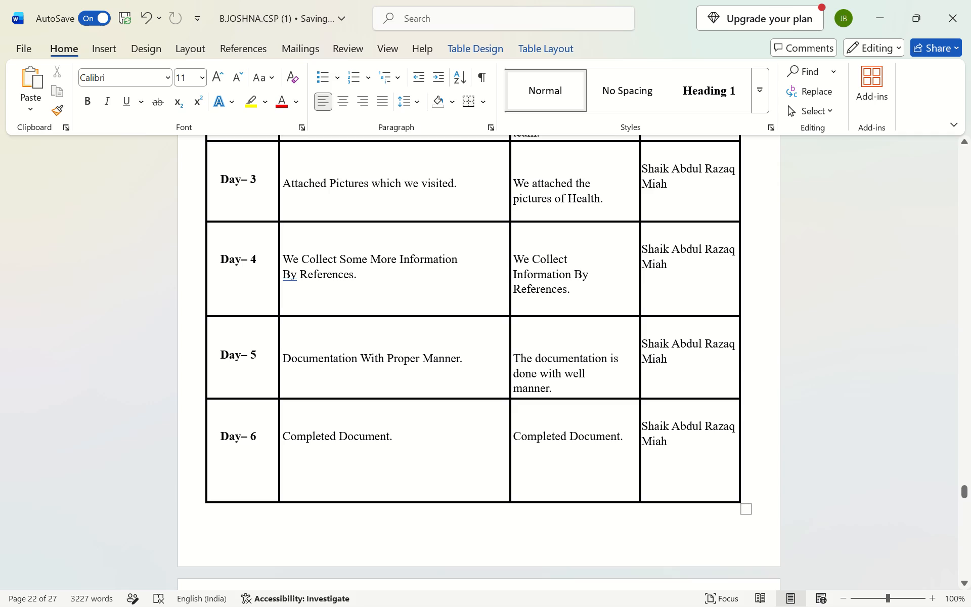
{"action": "left_click_drag", "start_coordinate": [743, 504], "coordinate": [739, 502]}
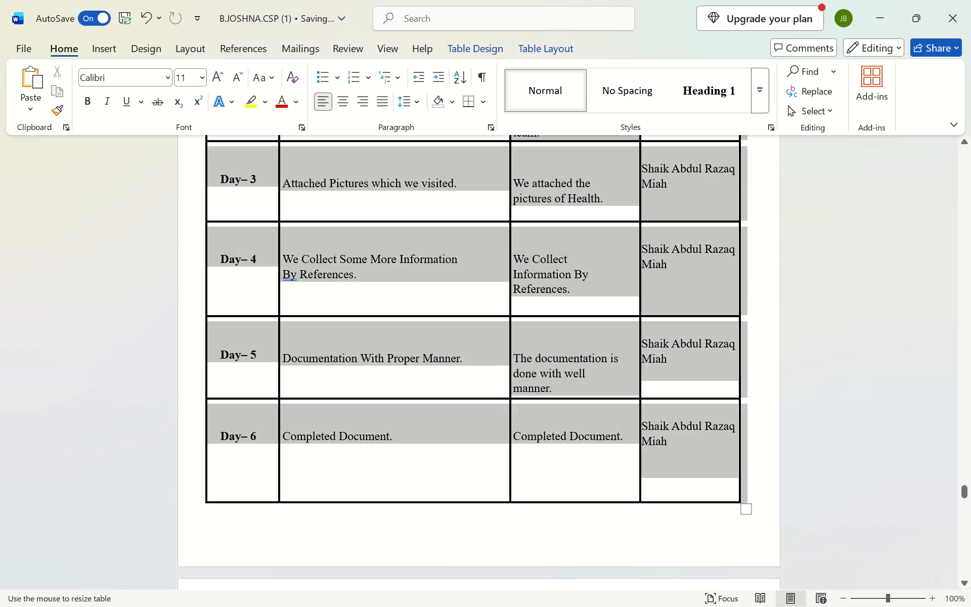
{"action": "left_click_drag", "start_coordinate": [739, 502], "coordinate": [733, 466]}
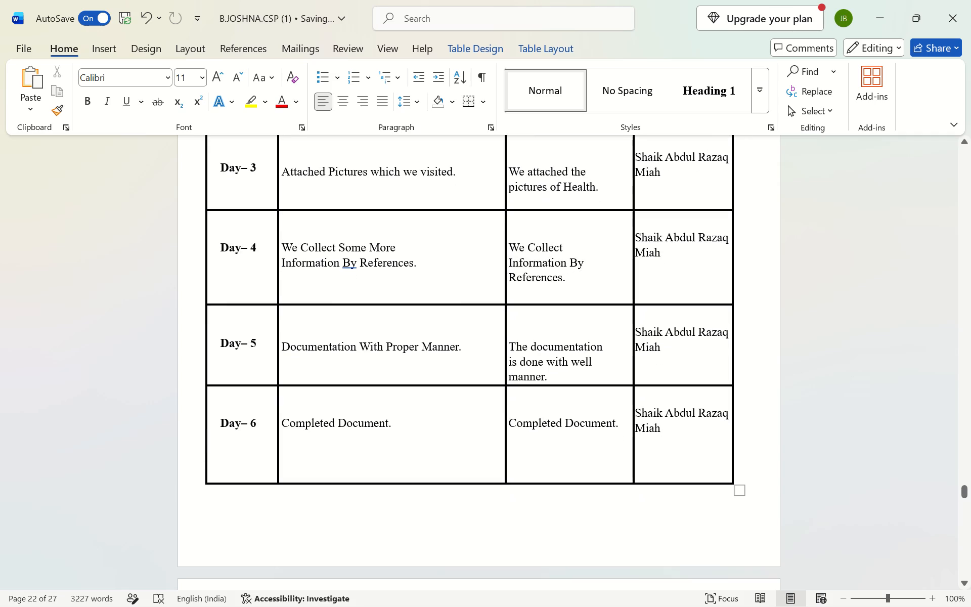
Move the left border of the fifth week activity log table inward in two adjustments, narrowing the "DAY & DATE" column.
{"action": "scroll", "coordinate": [692, 459], "scroll_direction": "up", "scroll_amount": 1}
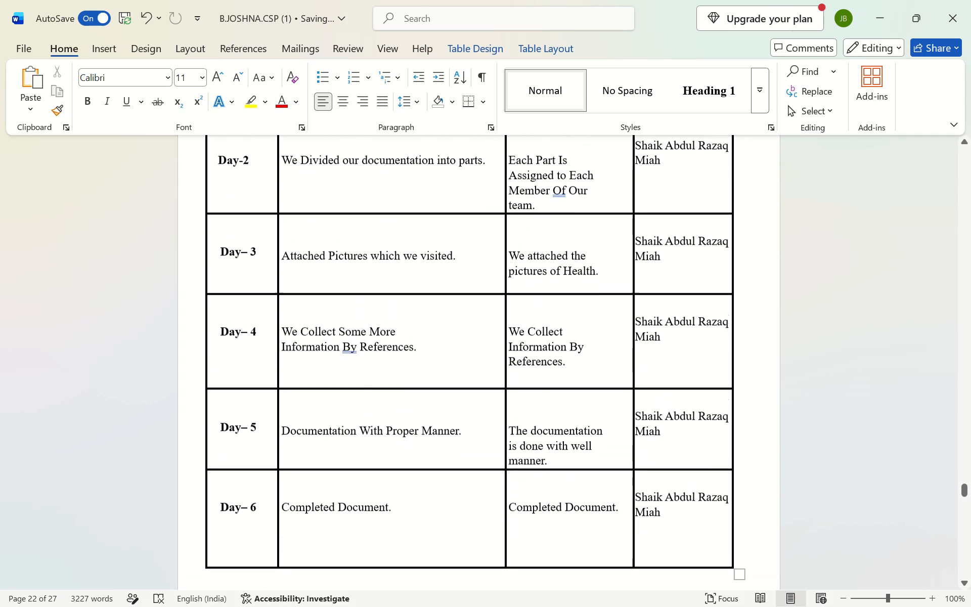
{"action": "scroll", "coordinate": [692, 459], "scroll_direction": "up", "scroll_amount": 2}
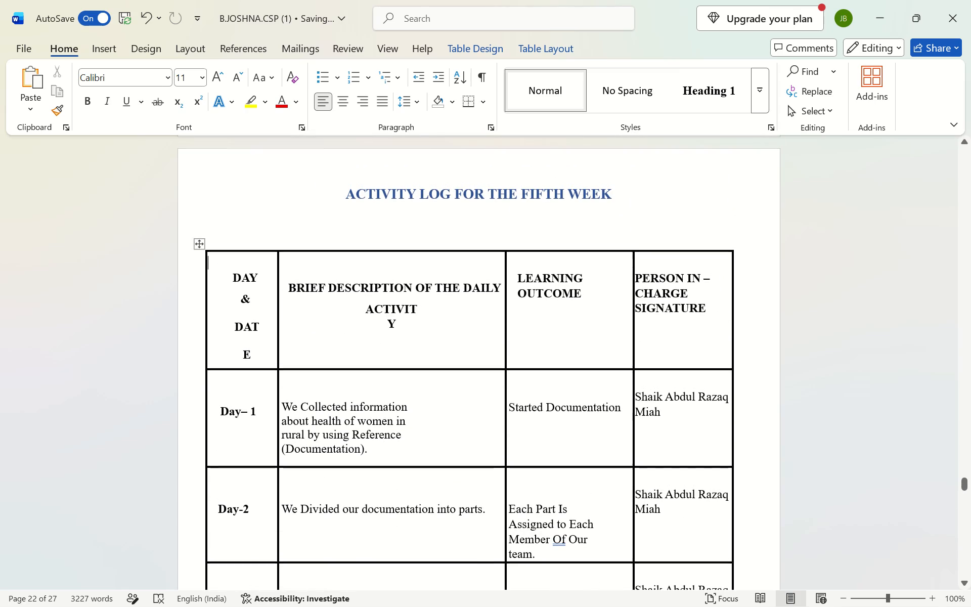
{"action": "left_click", "coordinate": [200, 279]}
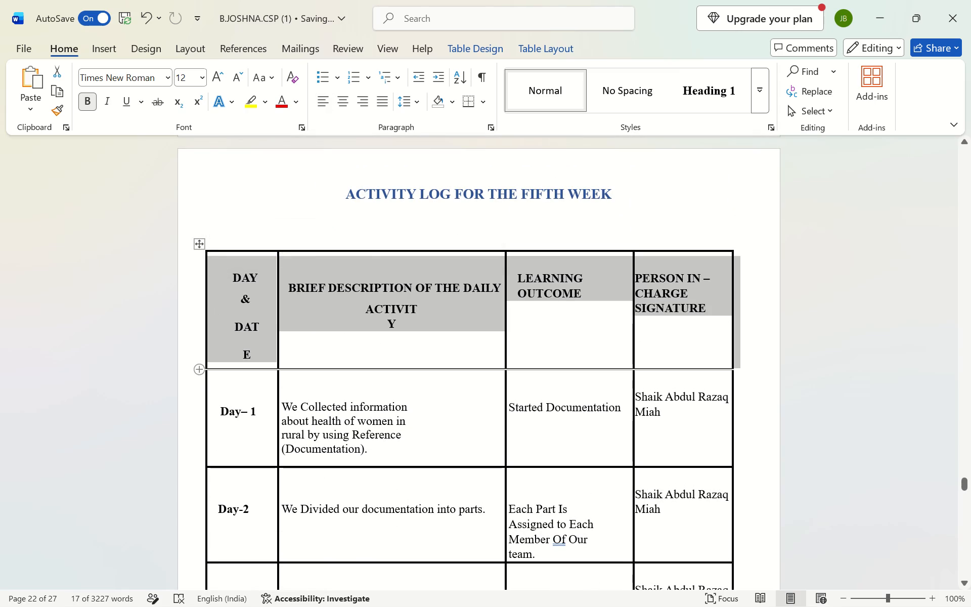
{"action": "left_click_drag", "start_coordinate": [206, 417], "coordinate": [223, 420]}
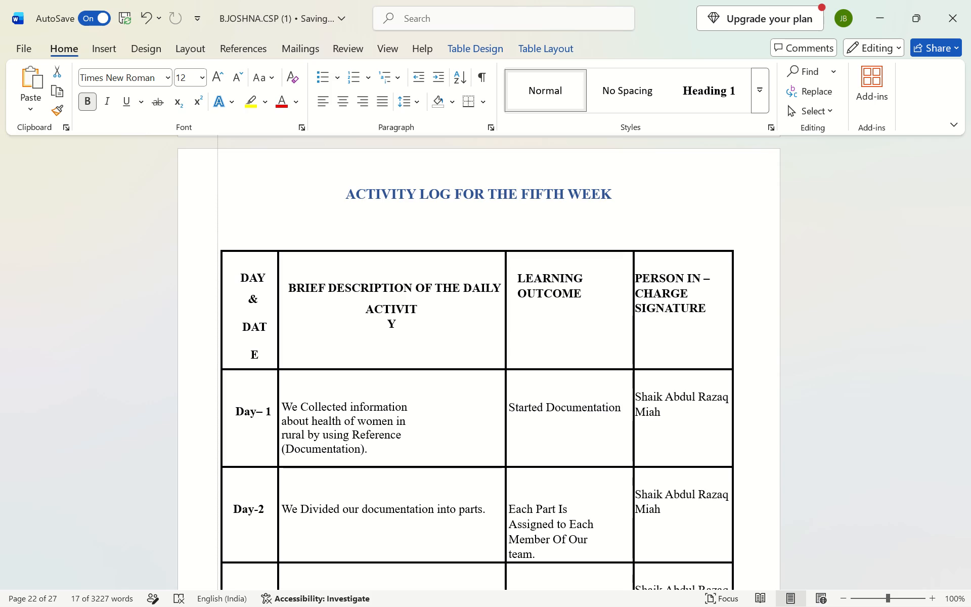
{"action": "left_click_drag", "start_coordinate": [223, 420], "coordinate": [227, 421]}
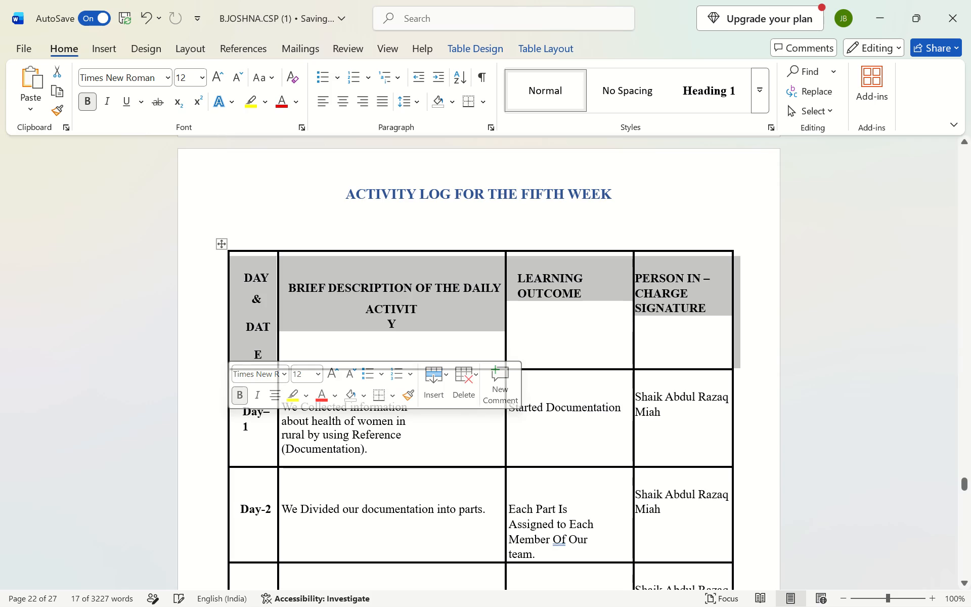
Check the remaining pages after the fifth week table: the survey questions, problem list, evaluation page and closing pictures.
{"action": "scroll", "coordinate": [358, 437], "scroll_direction": "down", "scroll_amount": 7}
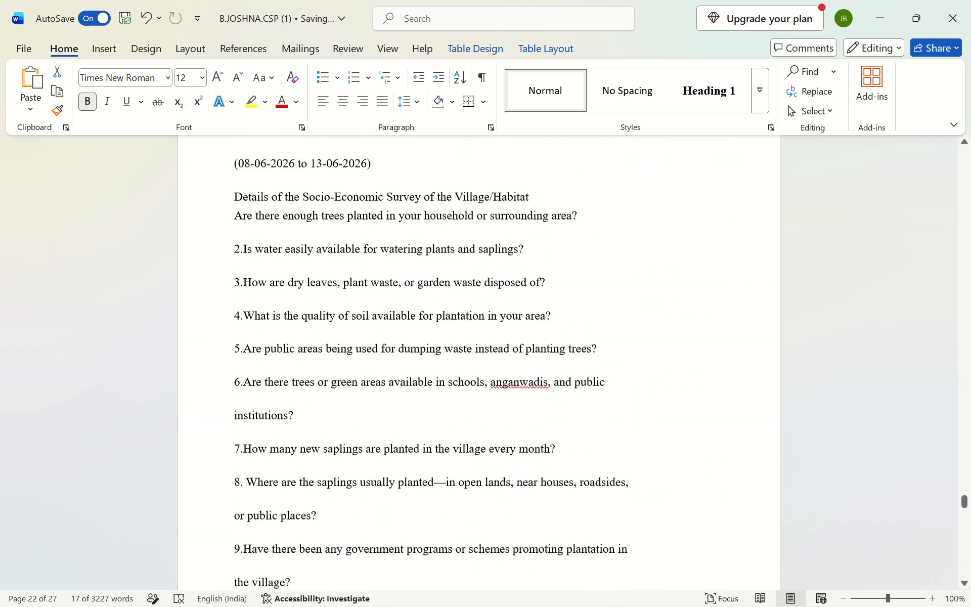
{"action": "scroll", "coordinate": [358, 437], "scroll_direction": "down", "scroll_amount": 8}
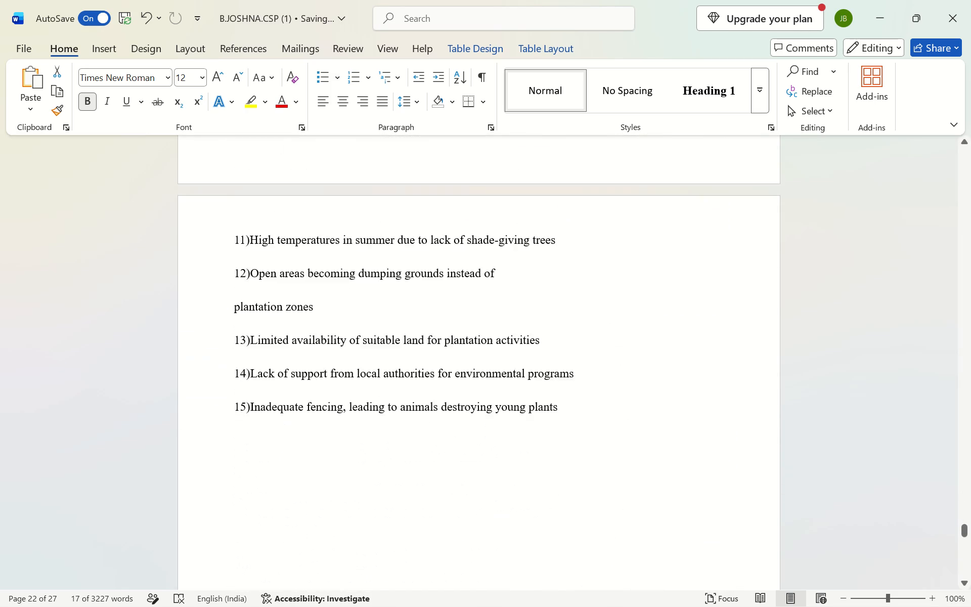
{"action": "scroll", "coordinate": [358, 437], "scroll_direction": "down", "scroll_amount": 5}
{"action": "scroll", "coordinate": [358, 437], "scroll_direction": "up", "scroll_amount": 2}
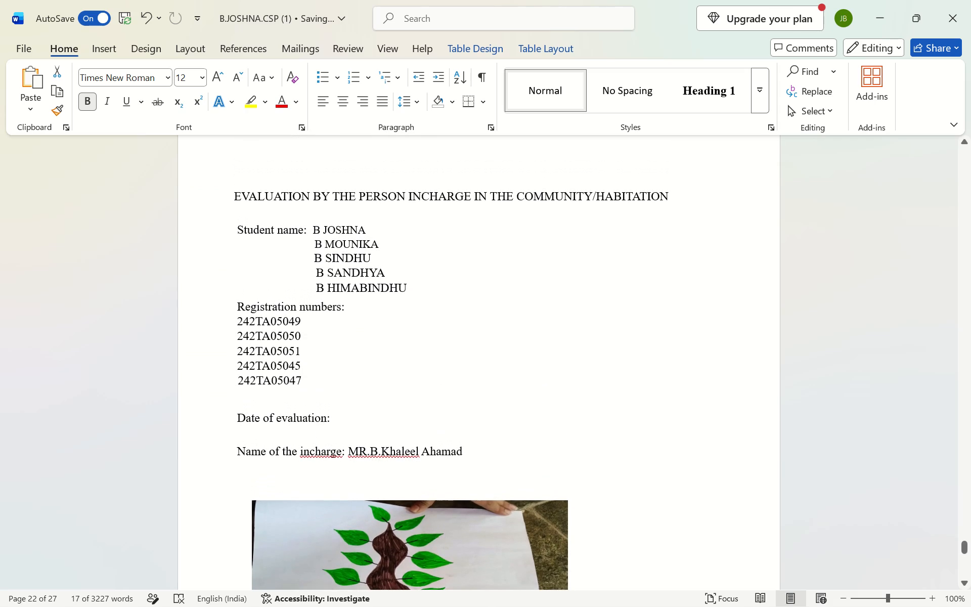
{"action": "scroll", "coordinate": [351, 413], "scroll_direction": "down", "scroll_amount": 7}
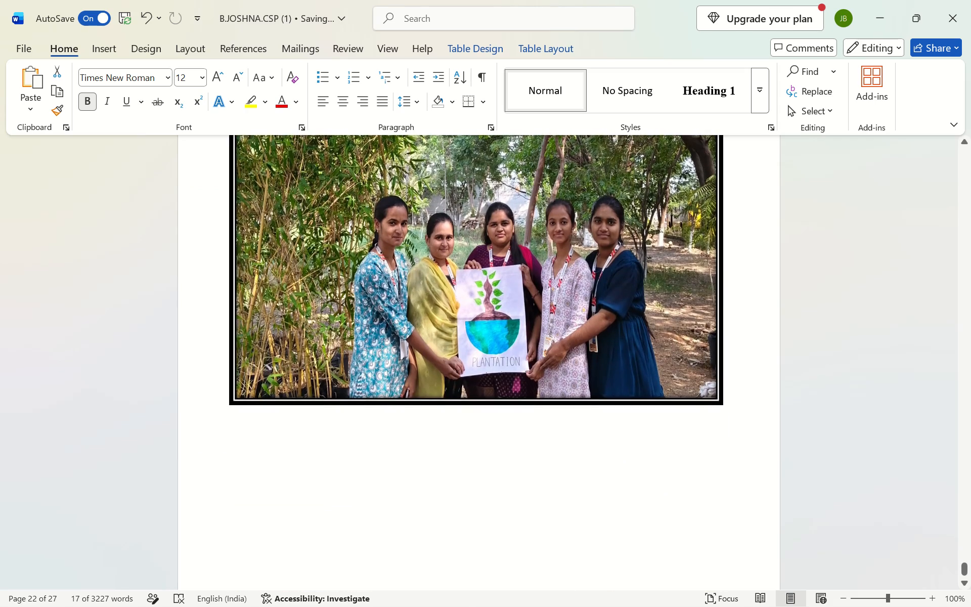
{"action": "scroll", "coordinate": [342, 310], "scroll_direction": "up", "scroll_amount": 4}
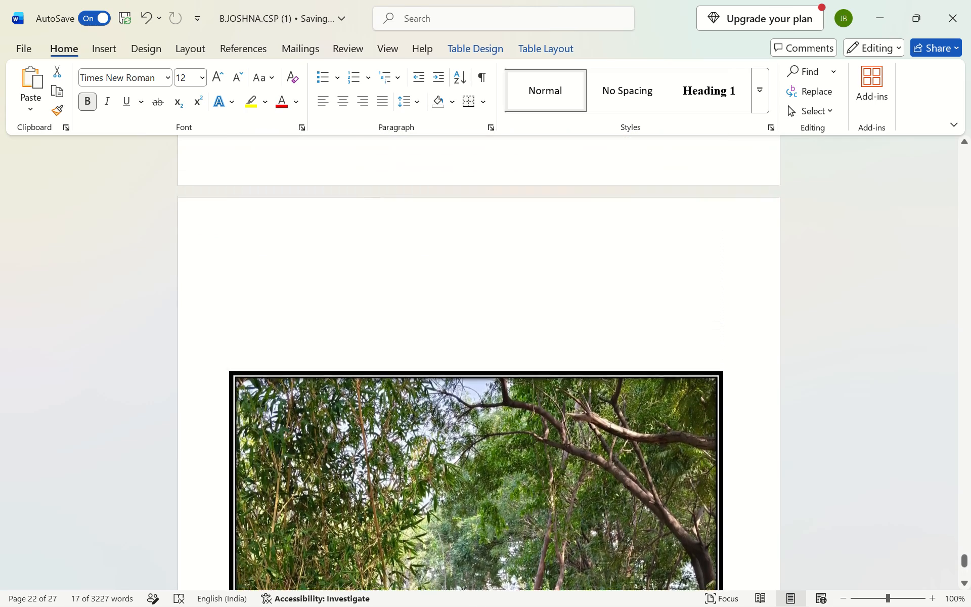
{"action": "scroll", "coordinate": [342, 310], "scroll_direction": "up", "scroll_amount": 1}
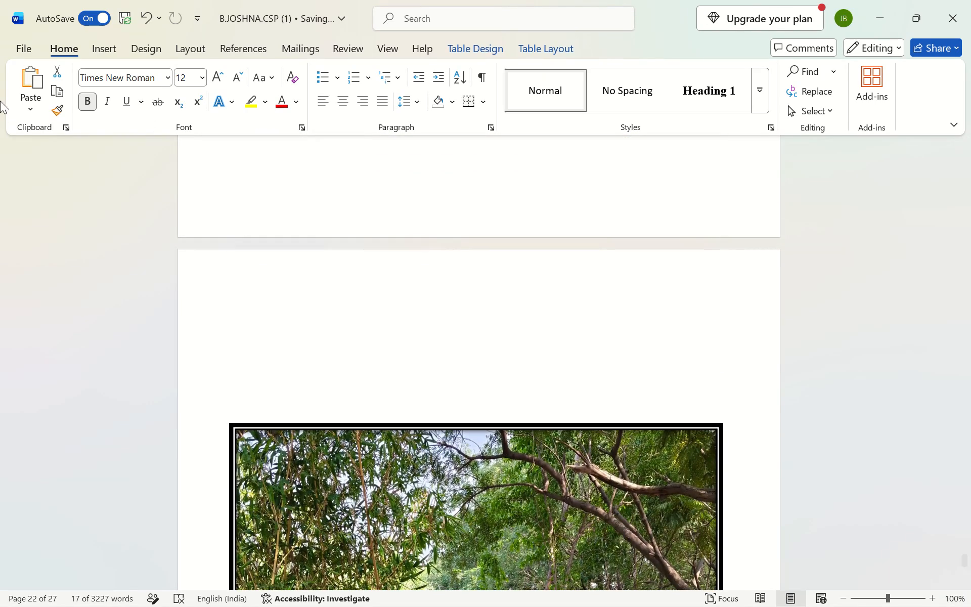
Export the report as a PDF to the Documents folder under the suggested file name, replacing the existing PDF.
{"action": "left_click", "coordinate": [21, 48]}
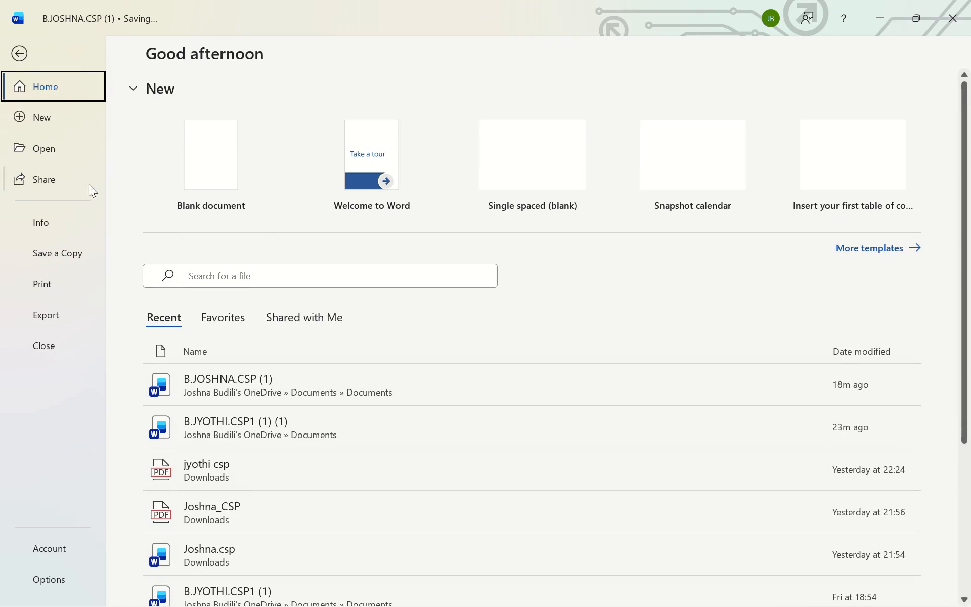
{"action": "left_click", "coordinate": [66, 307]}
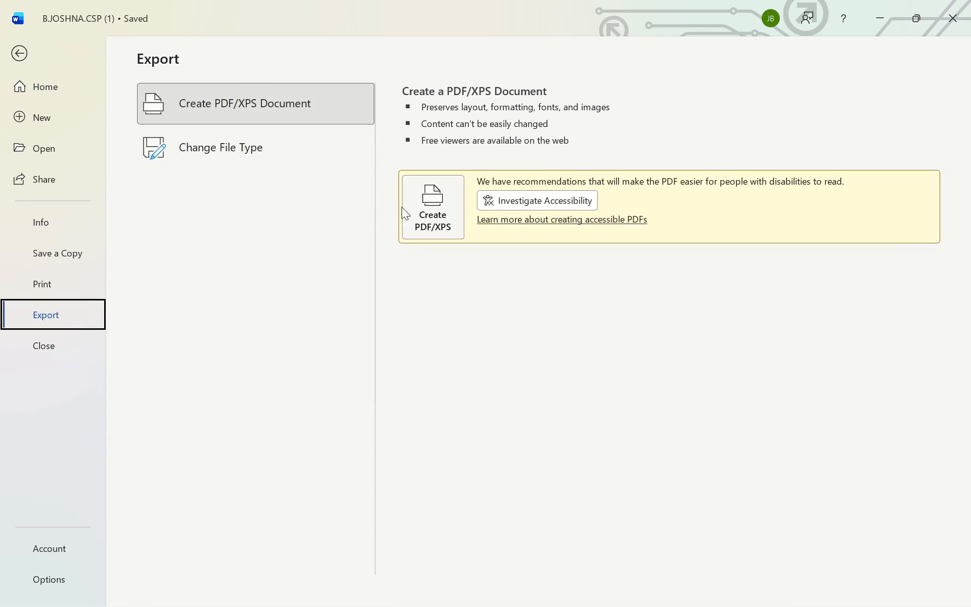
{"action": "left_click", "coordinate": [258, 97]}
{"action": "key", "text": "Return"}
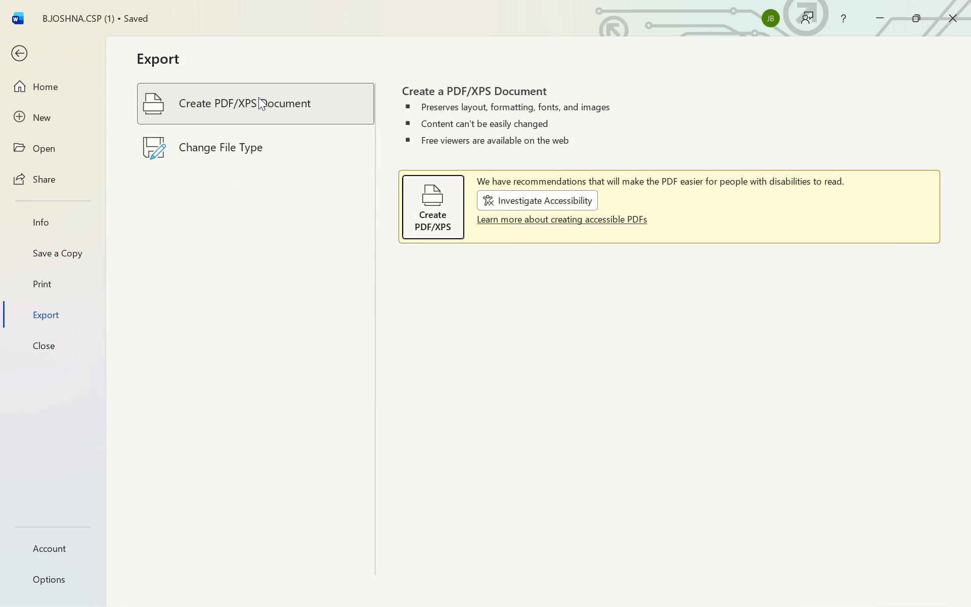
{"action": "key", "text": "Return"}
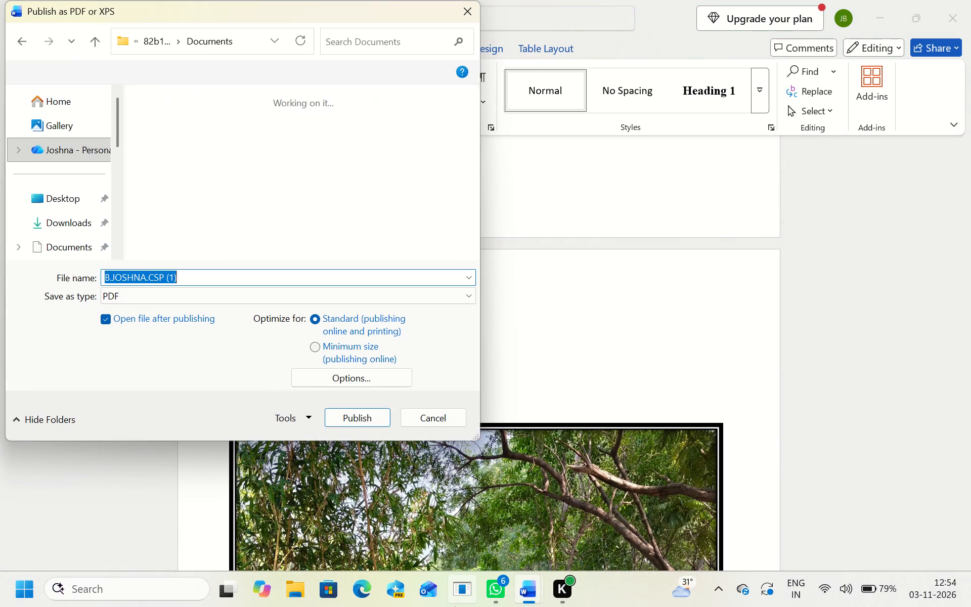
{"action": "left_click", "coordinate": [359, 416]}
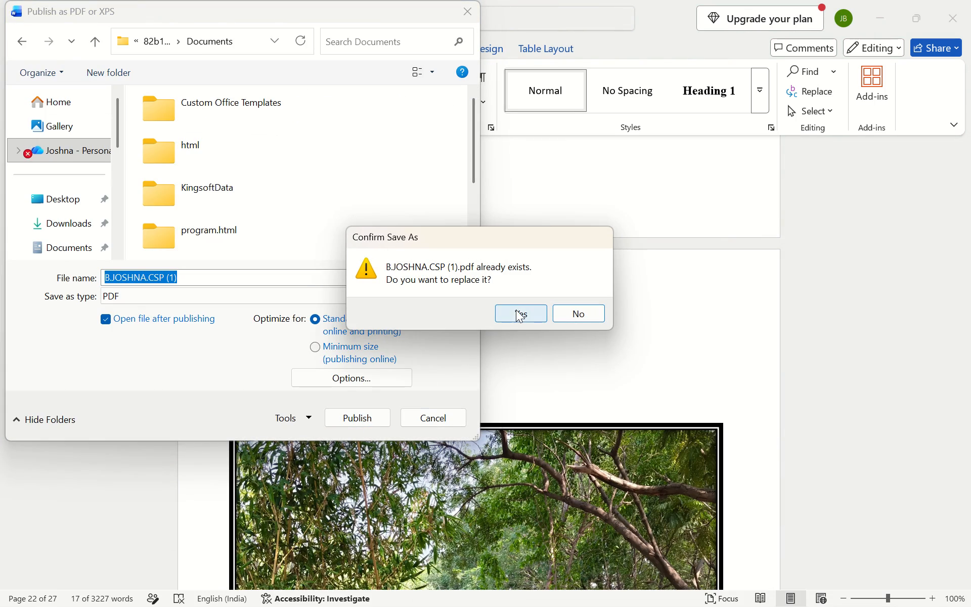
{"action": "left_click", "coordinate": [517, 310]}
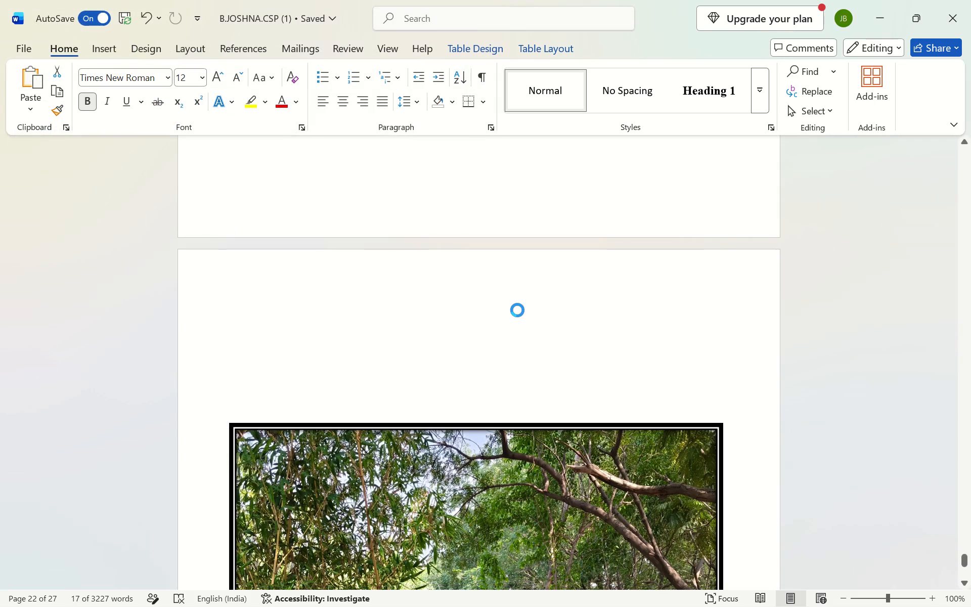
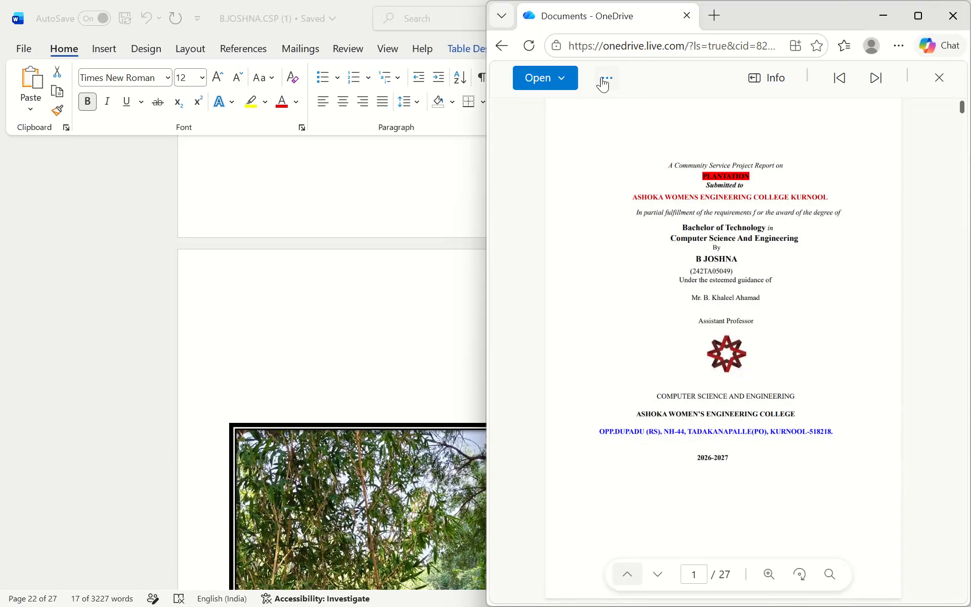
Choose a command from the additional file actions for the exported report PDF in the OneDrive viewer.
{"action": "left_click", "coordinate": [605, 76]}
{"action": "left_click", "coordinate": [649, 175]}
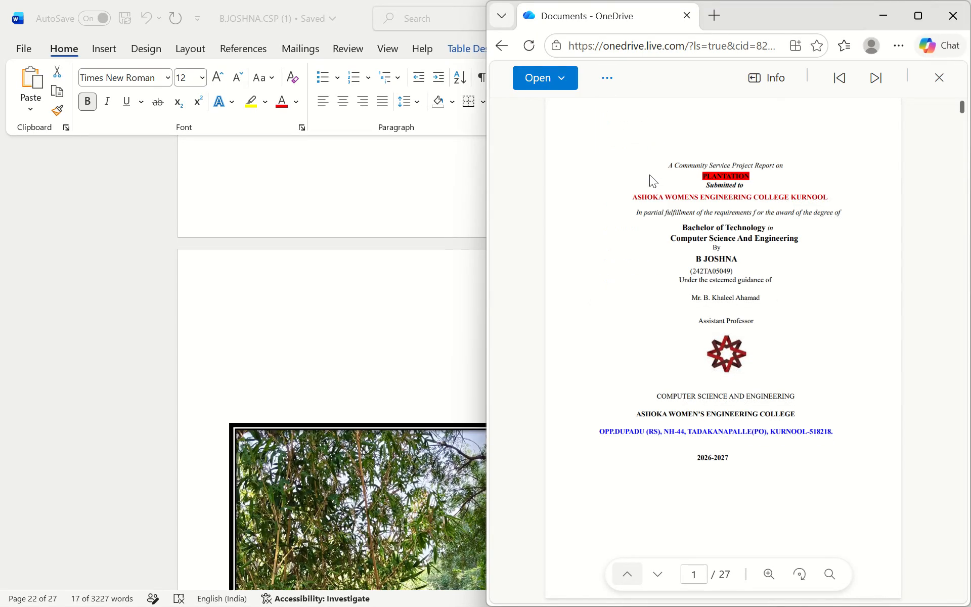